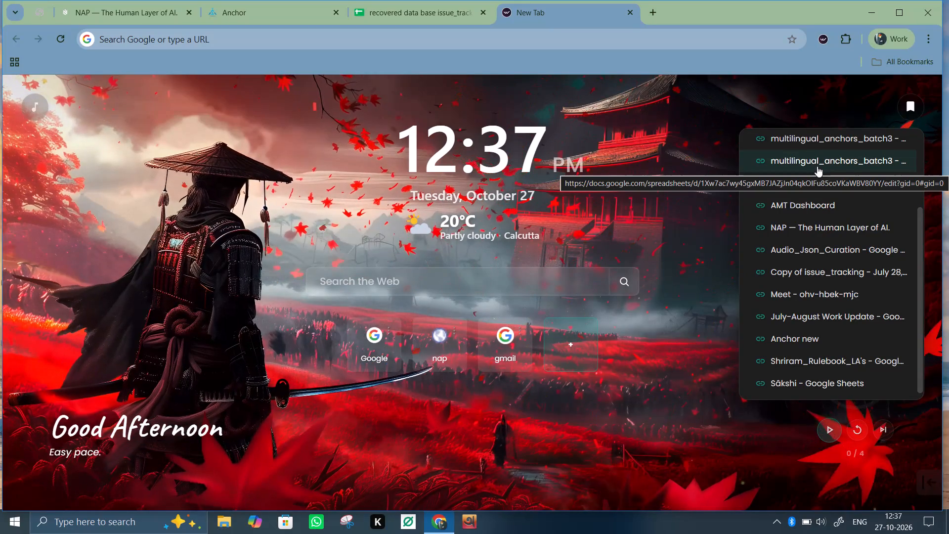
# Open the bookmarked multilingual_anchors_batch3 spreadsheet.
pyautogui.click(817, 165)
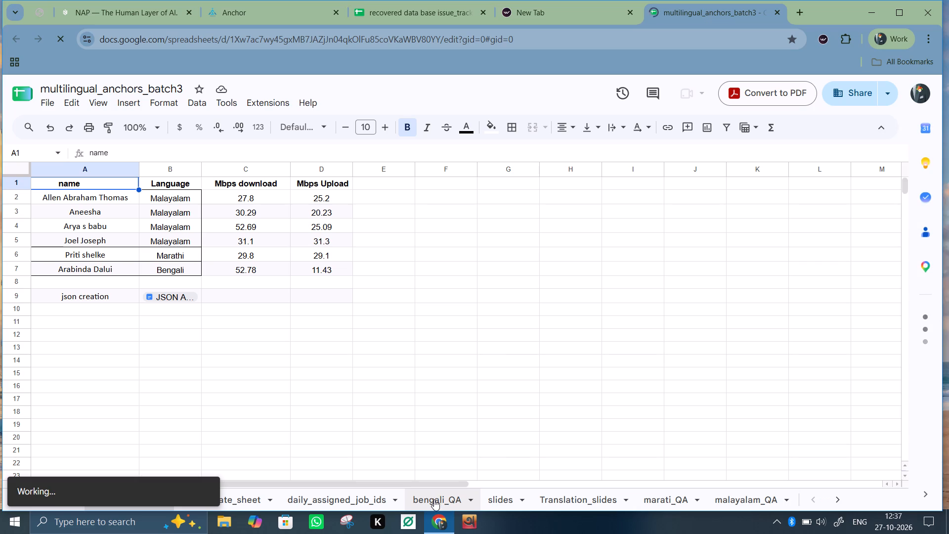
# Look through the dates and job assignments in the daily_assigned_job_ids sheet.
pyautogui.click(313, 496)
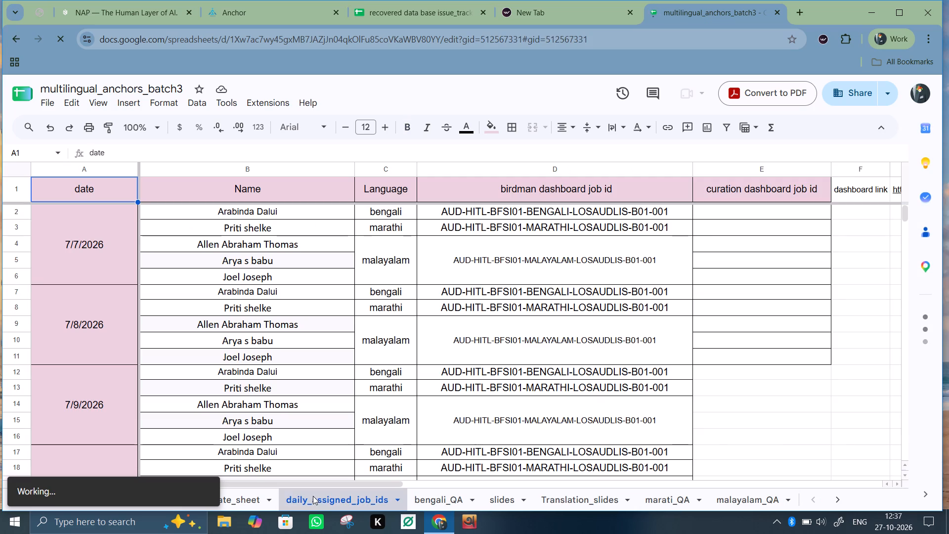
pyautogui.scroll(-20, 620, 347)
pyautogui.scroll(-1, 620, 347)
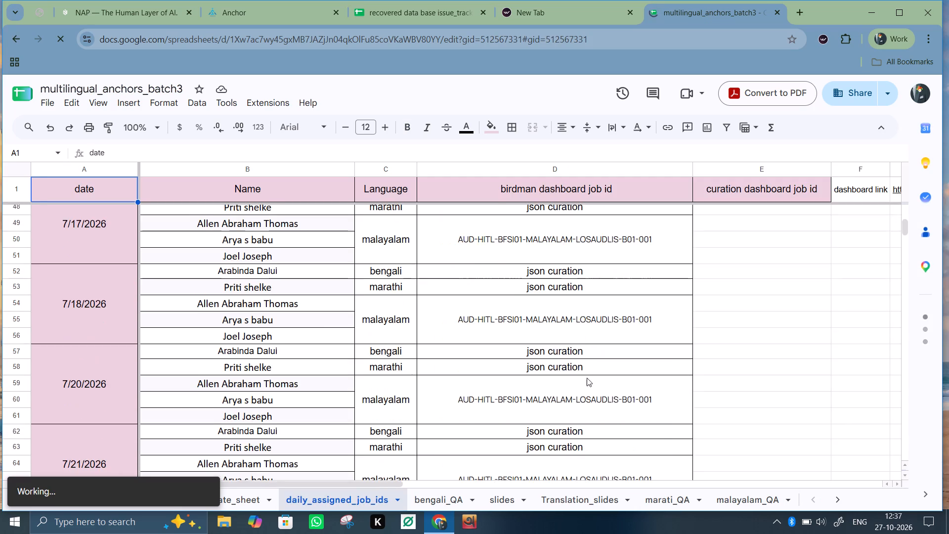
pyautogui.scroll(-15, 587, 378)
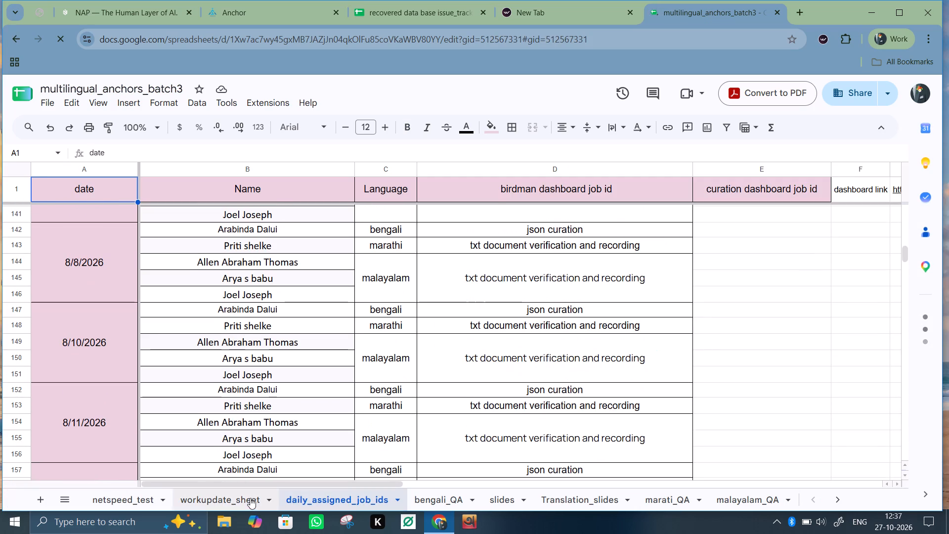
# Open the workupdate_sheet sheet, briefly viewing the bengali_QA sheet on the way.
pyautogui.click(250, 496)
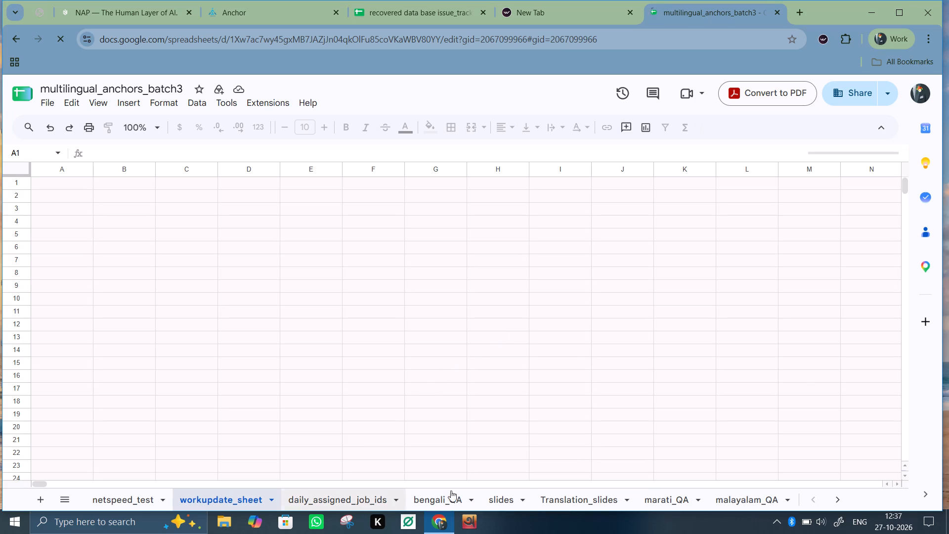
pyautogui.click(836, 498)
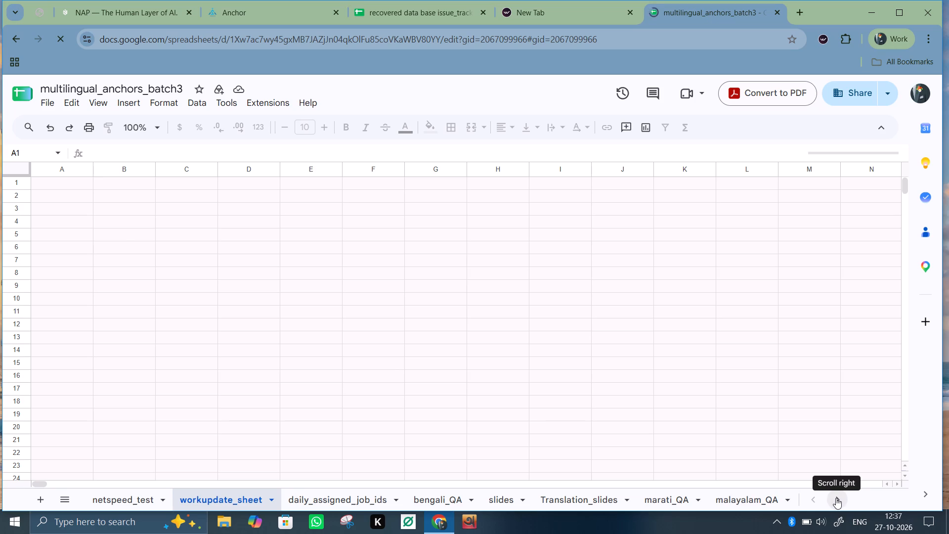
pyautogui.click(318, 498)
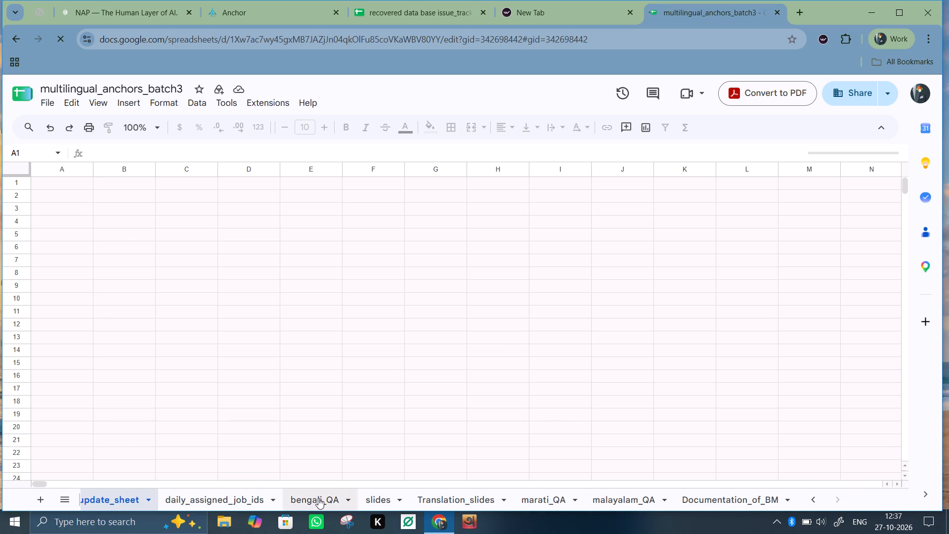
pyautogui.click(130, 497)
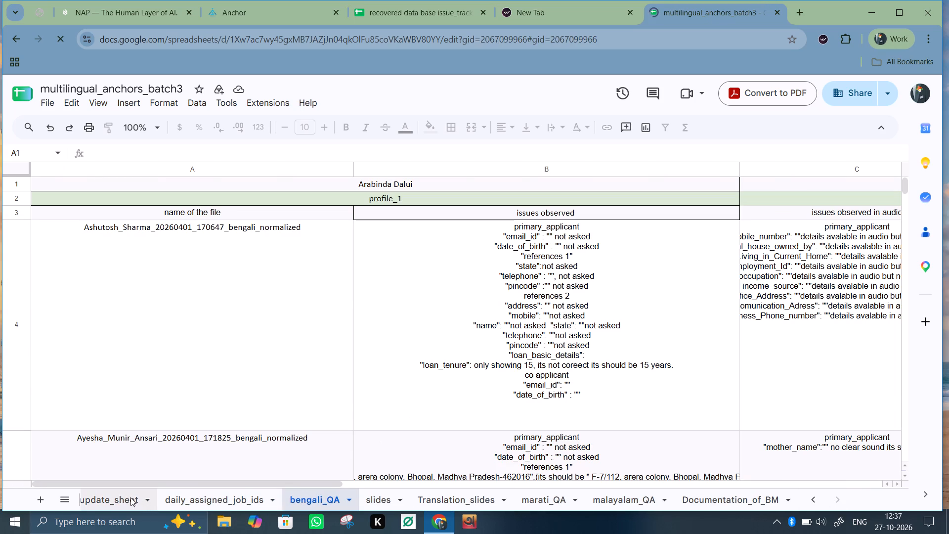
pyautogui.click(809, 497)
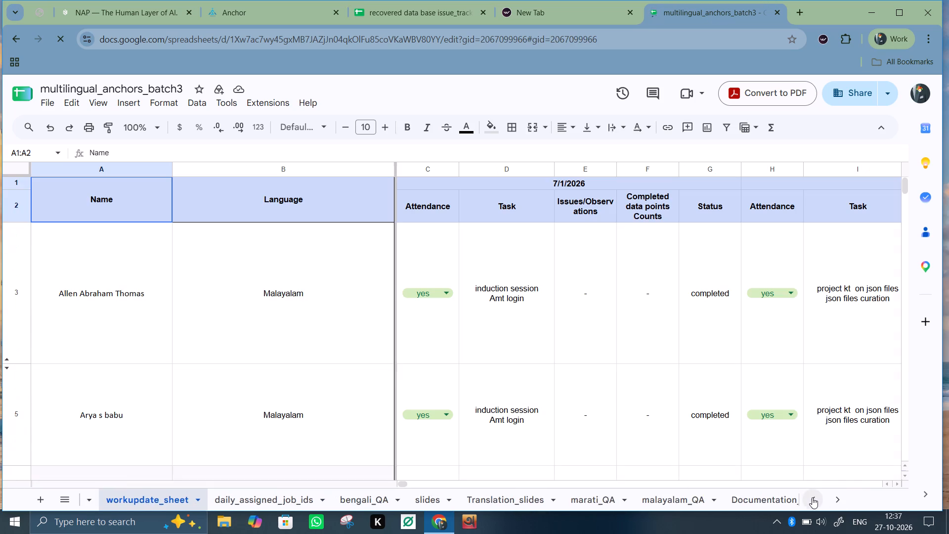
# Look across the work update columns for the Marathi and Bengali rows, from the first date to the most recent entries.
pyautogui.scroll(-13, 289, 408)
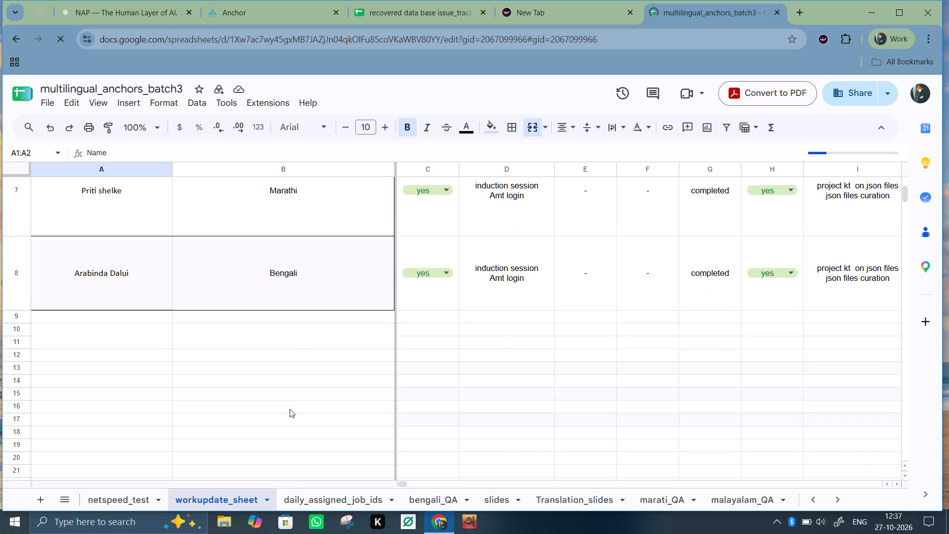
pyautogui.scroll(2, 290, 409)
pyautogui.scroll(3, 455, 352)
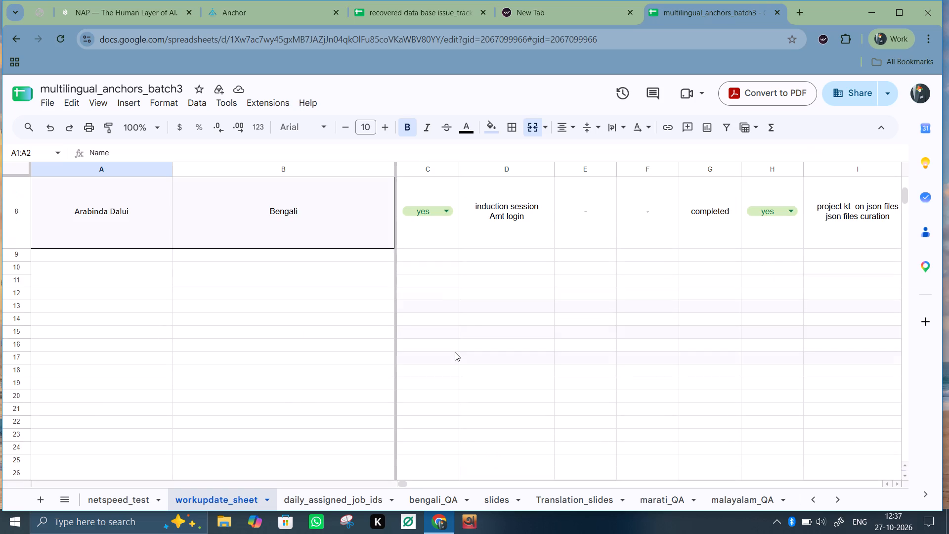
pyautogui.scroll(1, 455, 352)
pyautogui.moveTo(405, 481); pyautogui.dragTo(480, 491)
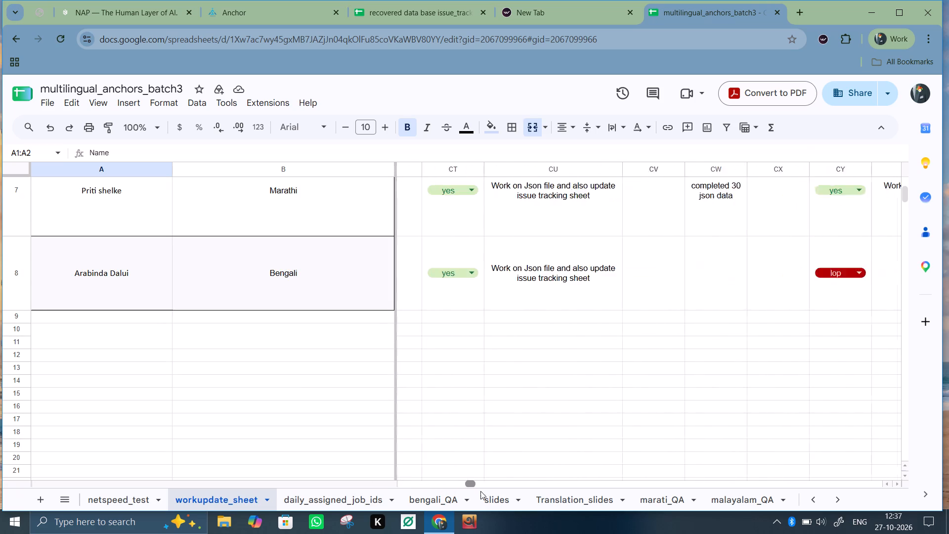
pyautogui.moveTo(480, 491); pyautogui.dragTo(604, 491)
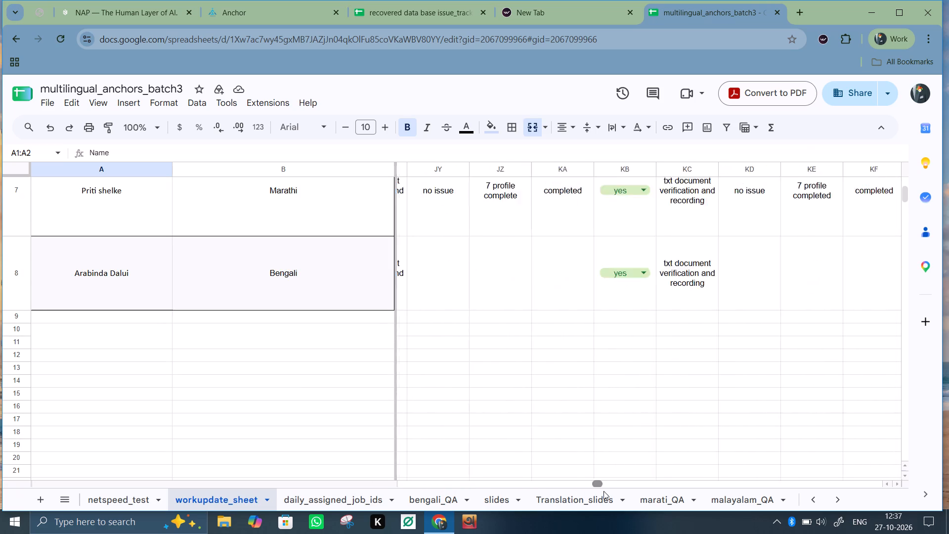
pyautogui.moveTo(604, 491); pyautogui.dragTo(667, 491)
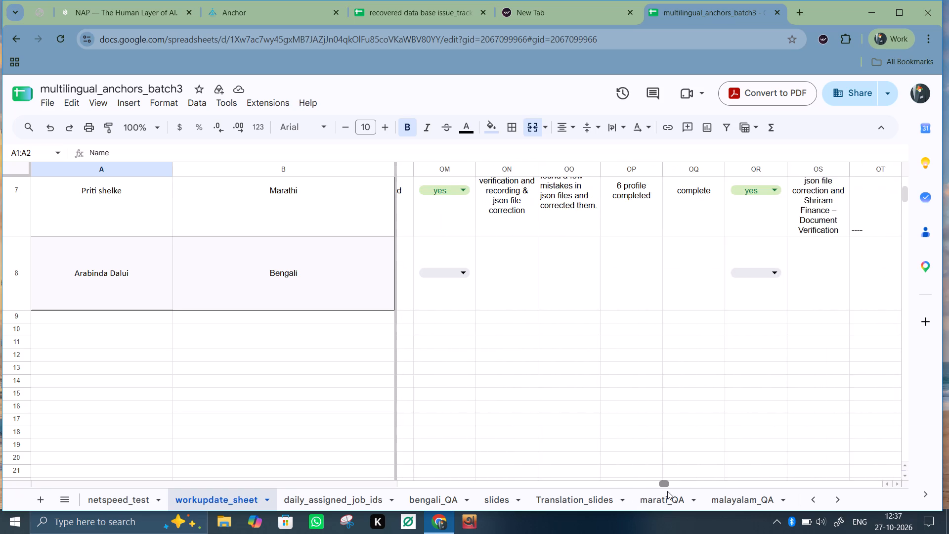
pyautogui.moveTo(667, 491); pyautogui.dragTo(723, 493)
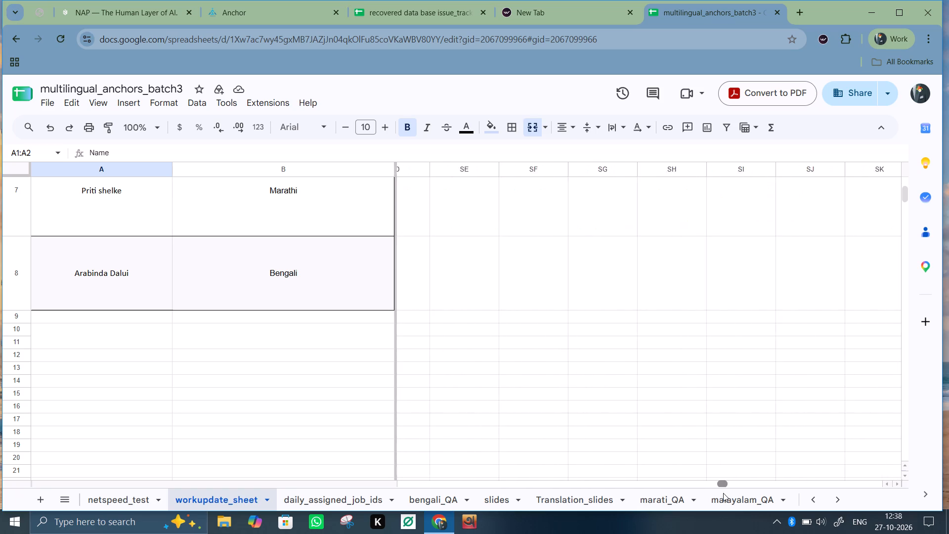
pyautogui.moveTo(723, 493); pyautogui.dragTo(718, 494)
# Check the attendance options in cell RU7 of the Marathi row and return to the Bengali row's cell RU8.
pyautogui.click(535, 273)
pyautogui.doubleClick(535, 272)
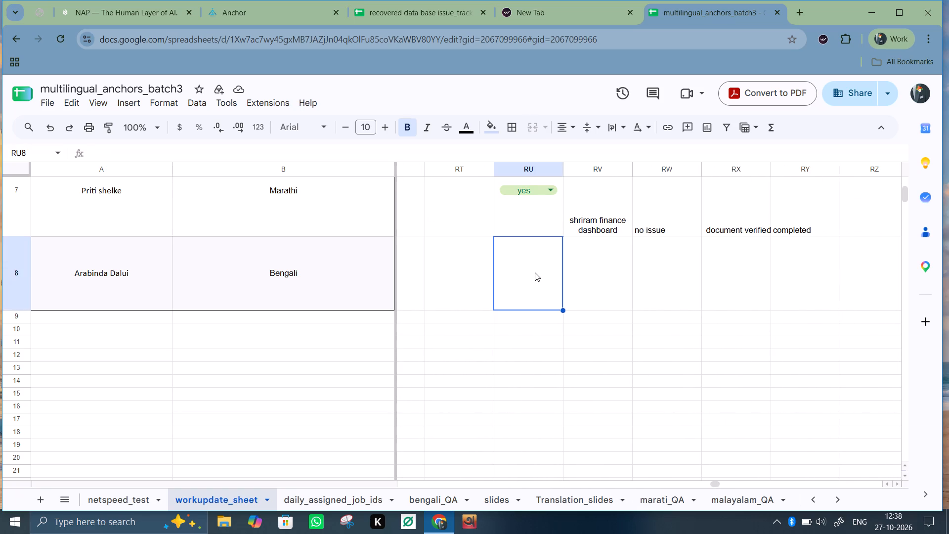
pyautogui.click(527, 189)
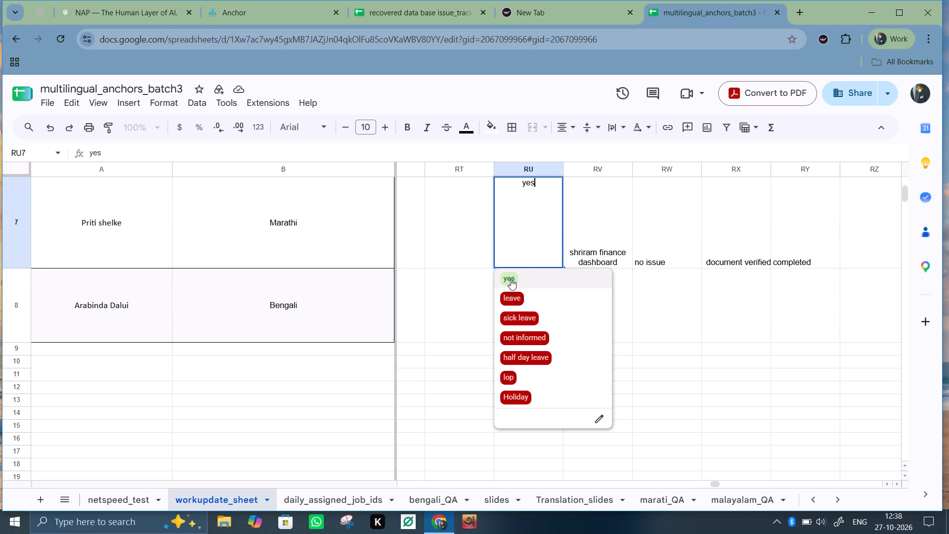
pyautogui.moveTo(530, 277); pyautogui.dragTo(502, 275)
pyautogui.moveTo(502, 275); pyautogui.dragTo(500, 275)
pyautogui.click(521, 296)
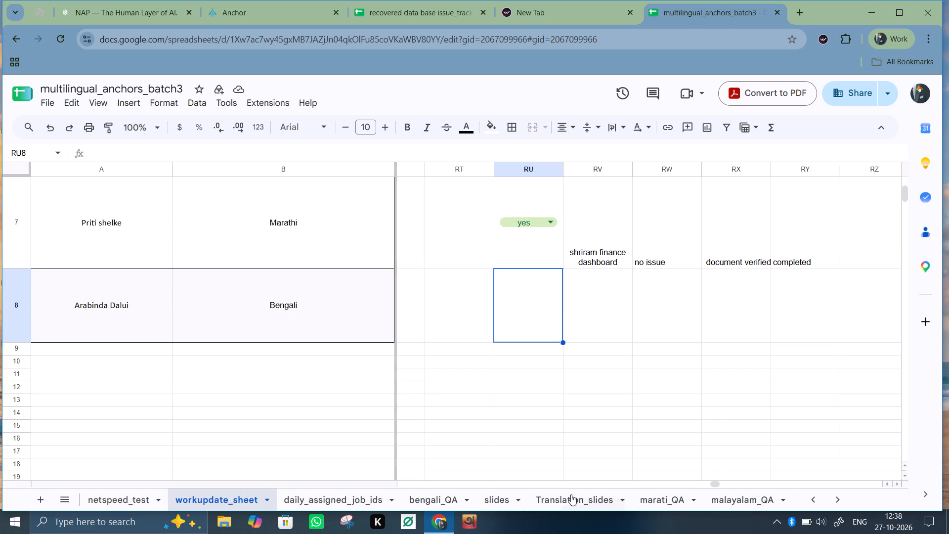
# Examine the recent work update columns from RU back to RH, comparing the Bengali row with the Marathi row.
pyautogui.click(713, 484)
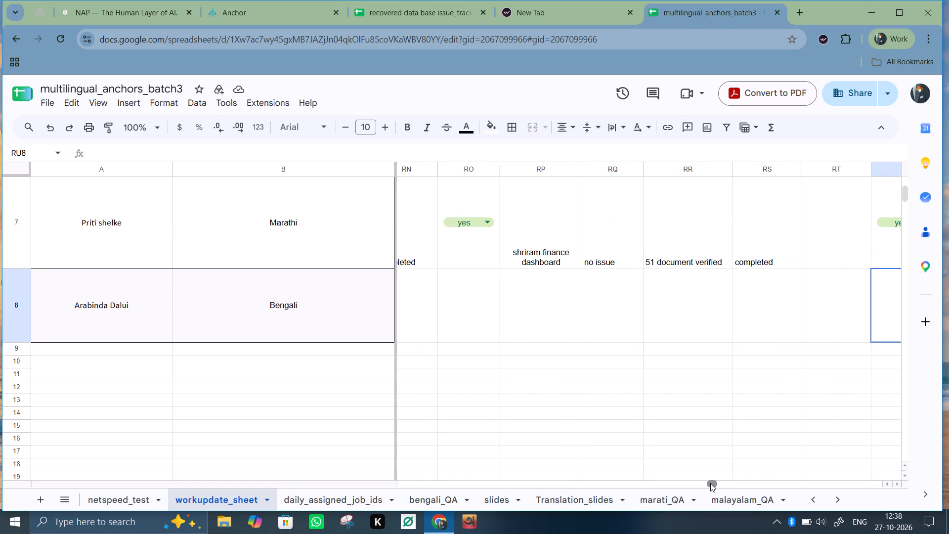
pyautogui.click(461, 298)
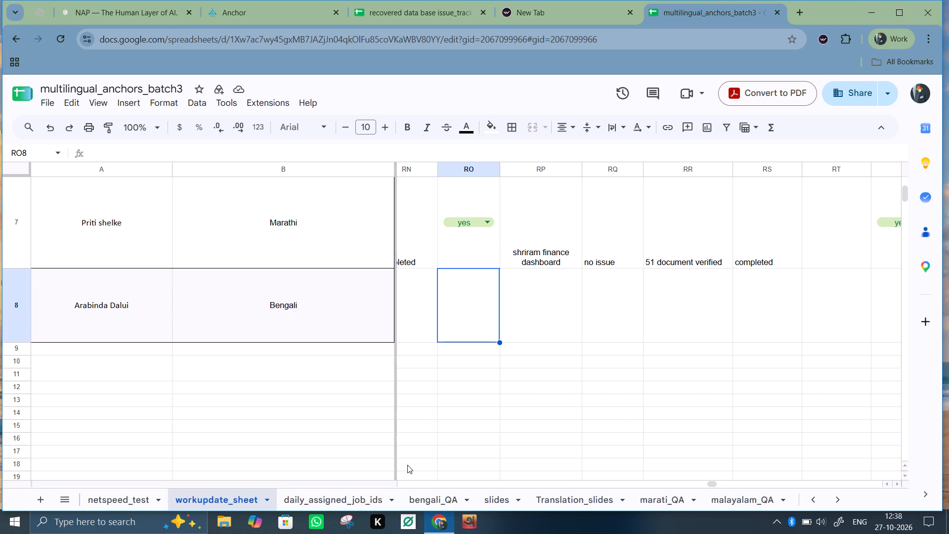
pyautogui.click(810, 499)
pyautogui.click(412, 298)
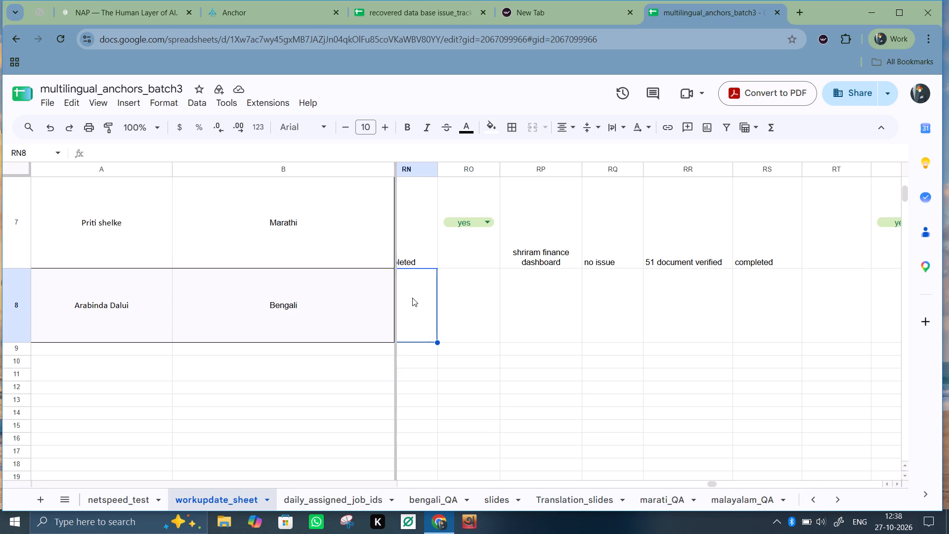
pyautogui.press('Left')
pyautogui.press('Left')
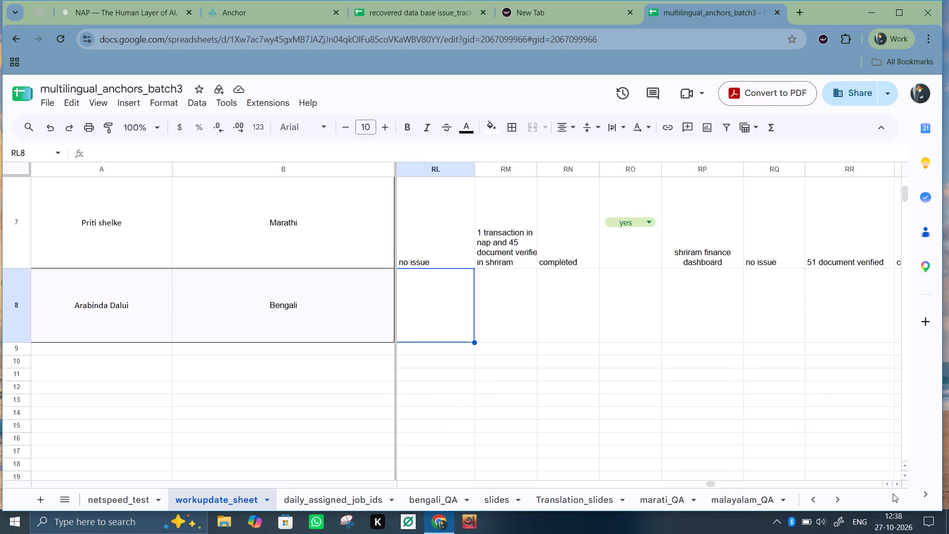
pyautogui.click(811, 499)
pyautogui.click(424, 320)
pyautogui.press('Left')
pyautogui.press('Left')
pyautogui.press('Left')
pyautogui.press('Left')
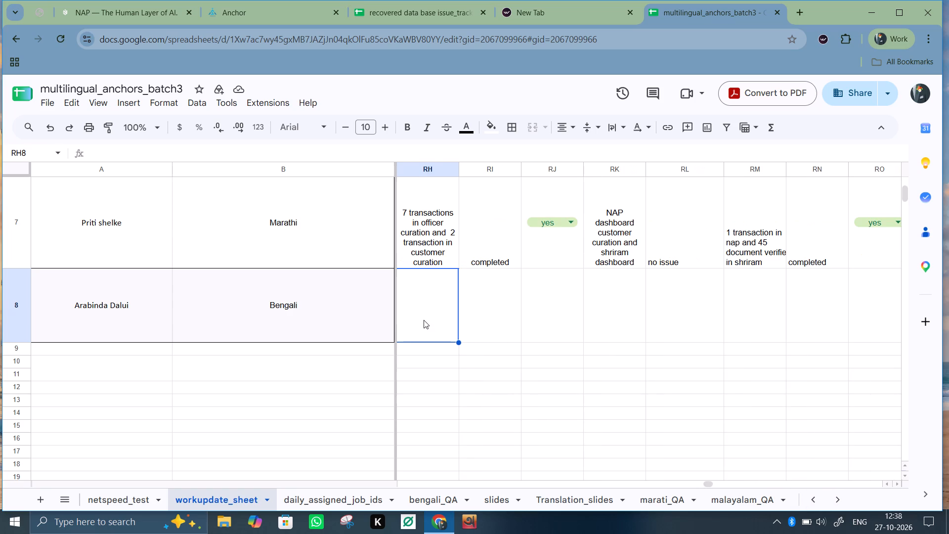
pyautogui.press('Right')
pyautogui.press('Right')
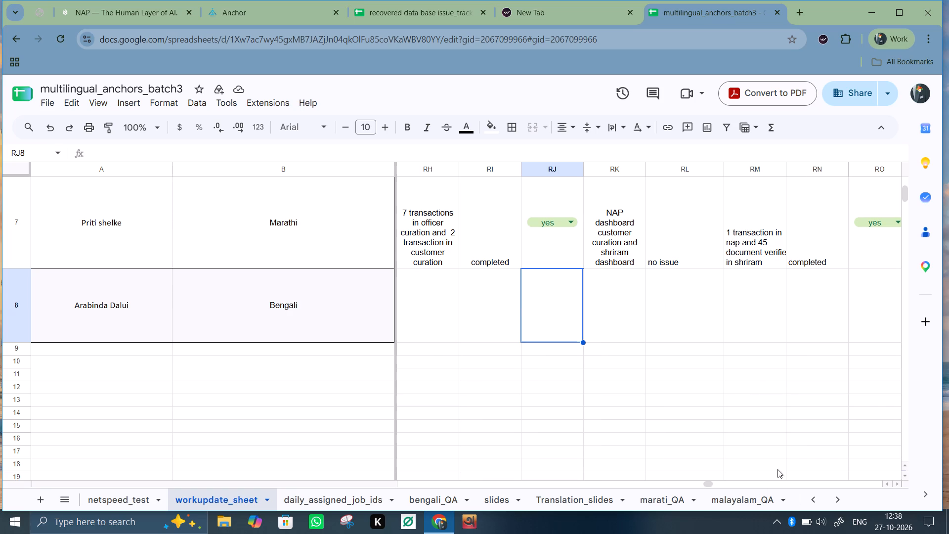
# Examine the Bengali row's work update cells from column RH back to the attendance cell PB8, comparing them with the Marathi row.
pyautogui.click(817, 500)
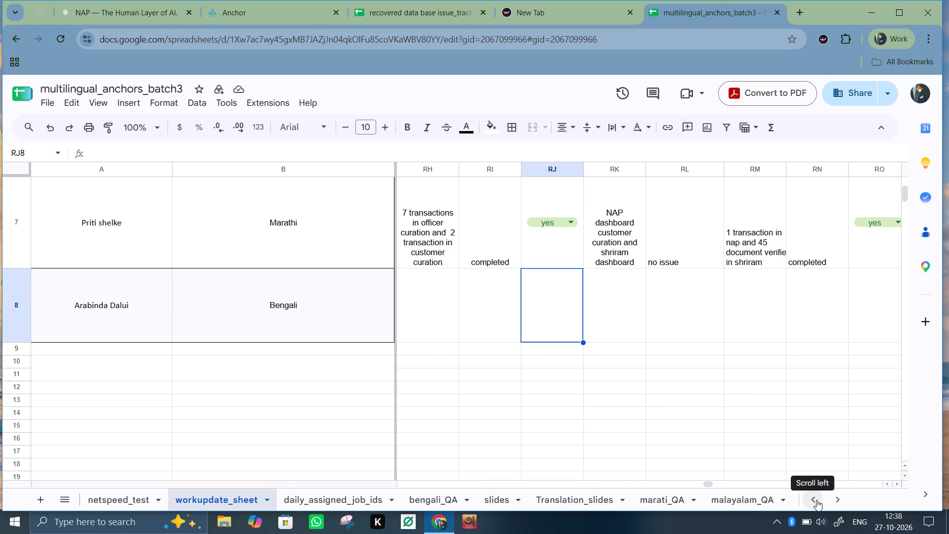
pyautogui.click(817, 500)
pyautogui.click(413, 304)
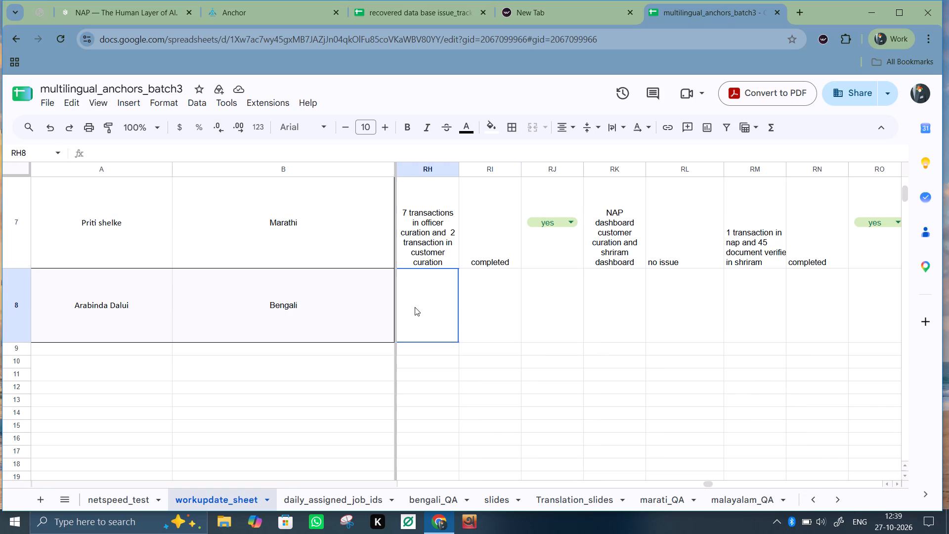
pyautogui.press('Left')
pyautogui.press('Left')
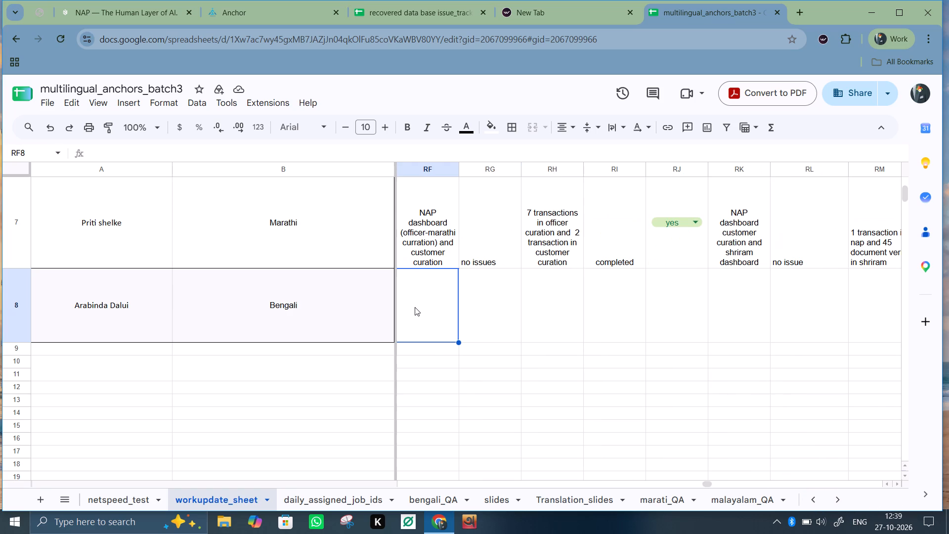
pyautogui.press('Left')
pyautogui.press('Left')
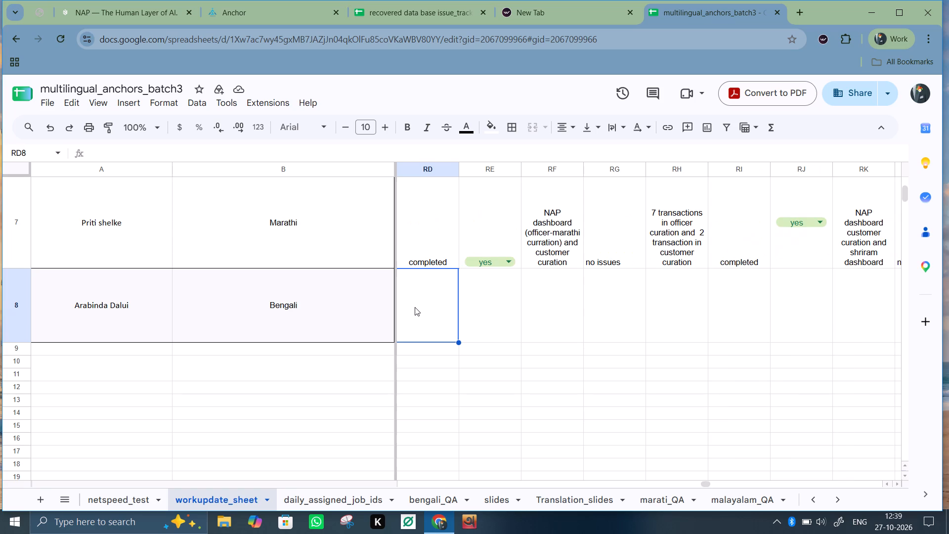
pyautogui.press('Left')
pyautogui.press('Left')
pyautogui.press('Left')
pyautogui.press('Left')
pyautogui.press('Left')
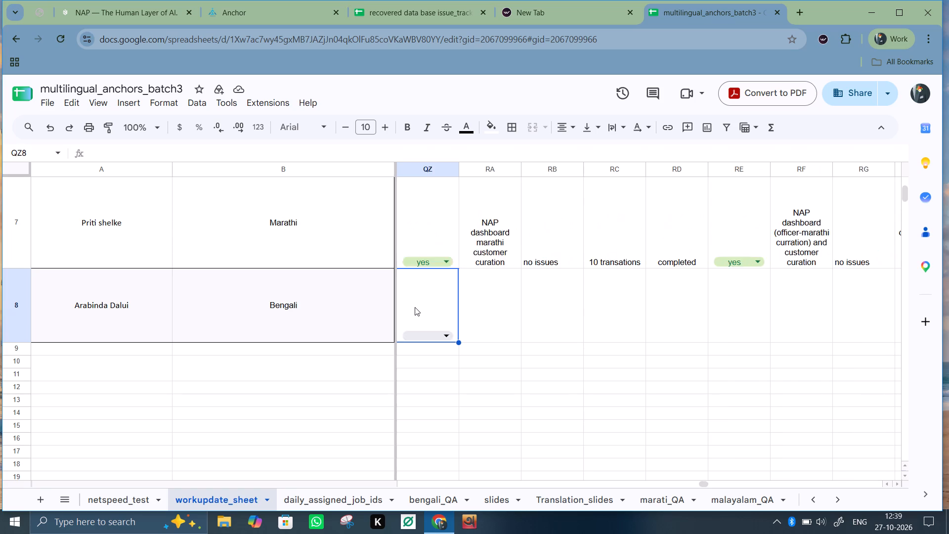
pyautogui.press('Left')
pyautogui.press('Left')
pyautogui.press('Left')
pyautogui.press('Left')
pyautogui.press('Left')
pyautogui.press('Left')
pyautogui.press('Left')
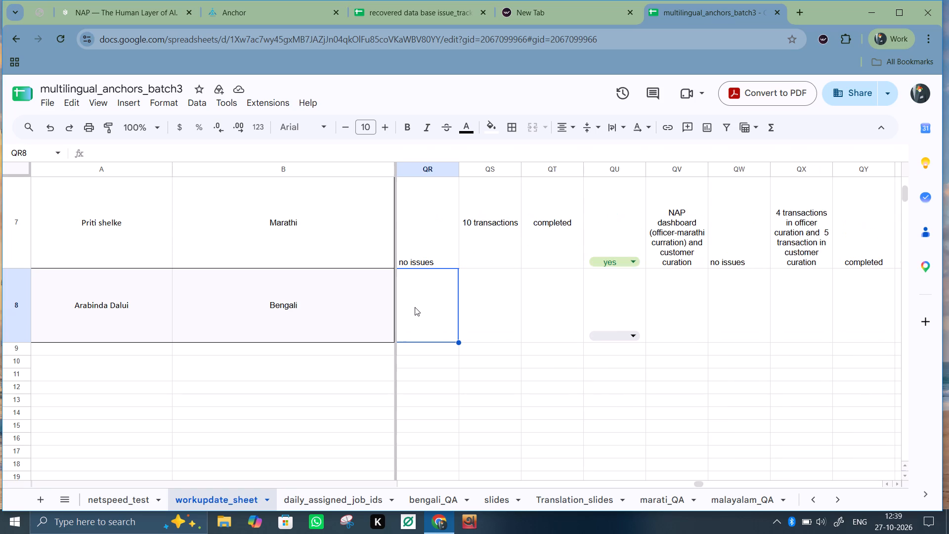
pyautogui.press('Left')
pyautogui.press('Left')
pyautogui.press('Left')
pyautogui.press('Left')
pyautogui.press('Left')
pyautogui.press('Left')
pyautogui.press('Left')
pyautogui.press('Left')
pyautogui.press('Left')
pyautogui.press('Left')
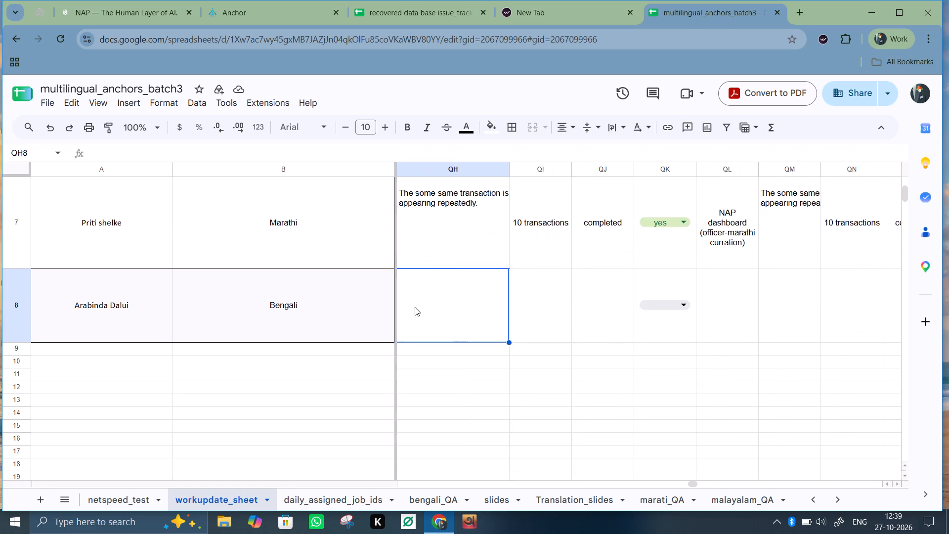
pyautogui.press('Left')
pyautogui.press('Left')
pyautogui.press('Left')
pyautogui.press('Left')
pyautogui.press('Left')
pyautogui.press('Left')
pyautogui.press('Left')
pyautogui.press('Left')
pyautogui.press('Left')
pyautogui.press('Left')
pyautogui.press('Left')
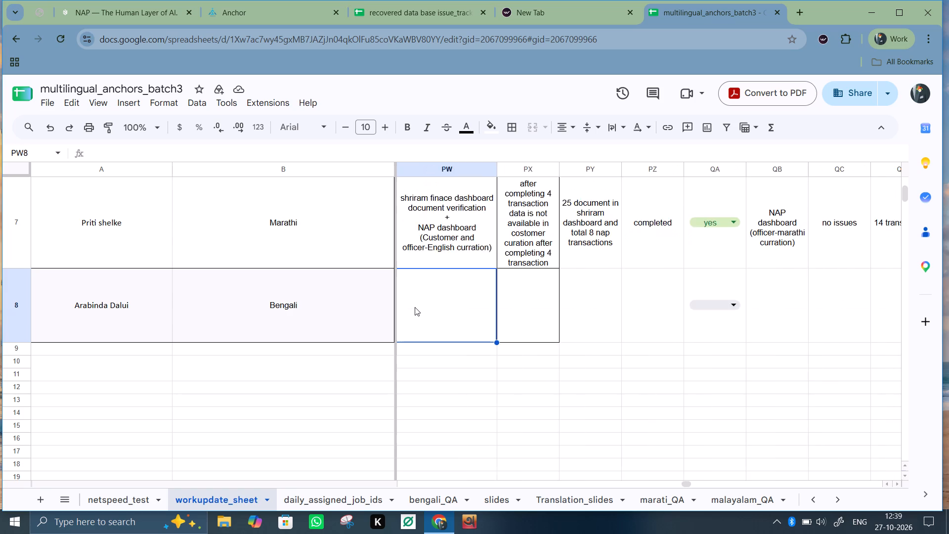
pyautogui.press('Left')
pyautogui.press('Left')
pyautogui.press('Left')
pyautogui.press('Left')
pyautogui.press('Left')
pyautogui.press('Left')
pyautogui.press('Left')
pyautogui.press('Left')
pyautogui.press('Left')
pyautogui.press('Left')
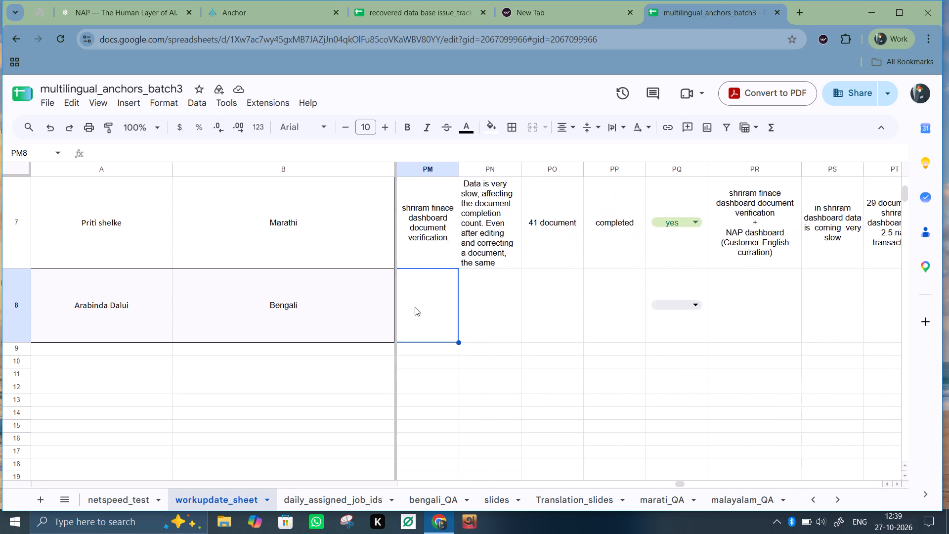
pyautogui.press('Left')
pyautogui.press('Left')
pyautogui.press('Left')
pyautogui.press('Left')
pyautogui.press('Left')
pyautogui.press('Left')
pyautogui.press('Left')
pyautogui.press('Left')
pyautogui.press('Left')
pyautogui.press('Left')
pyautogui.press('Left')
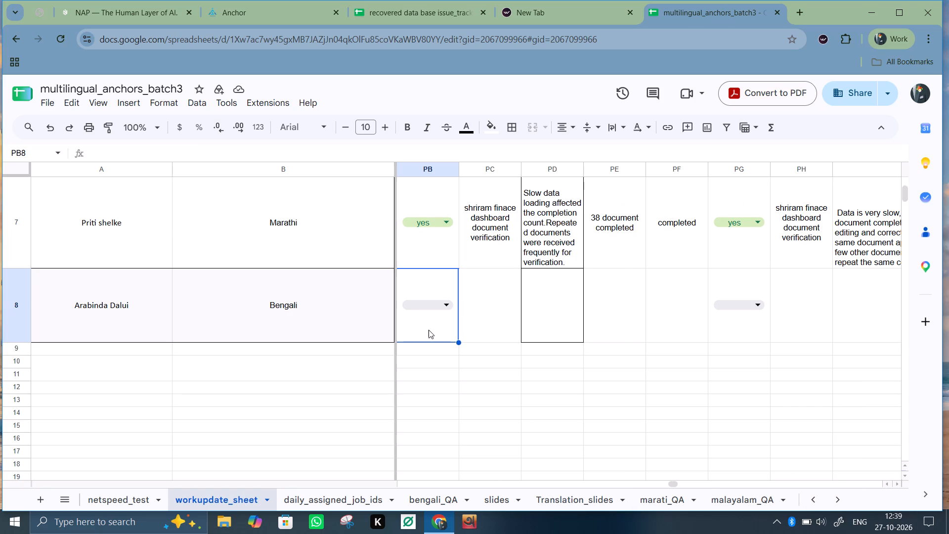
# Mark the Bengali row's attendance as yes in cells PB8 and PG8.
pyautogui.click(441, 307)
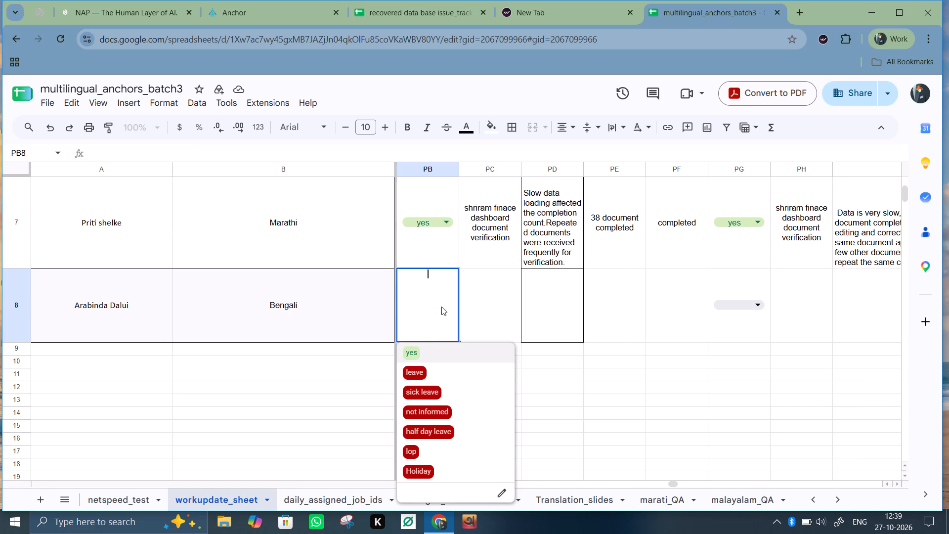
pyautogui.click(411, 352)
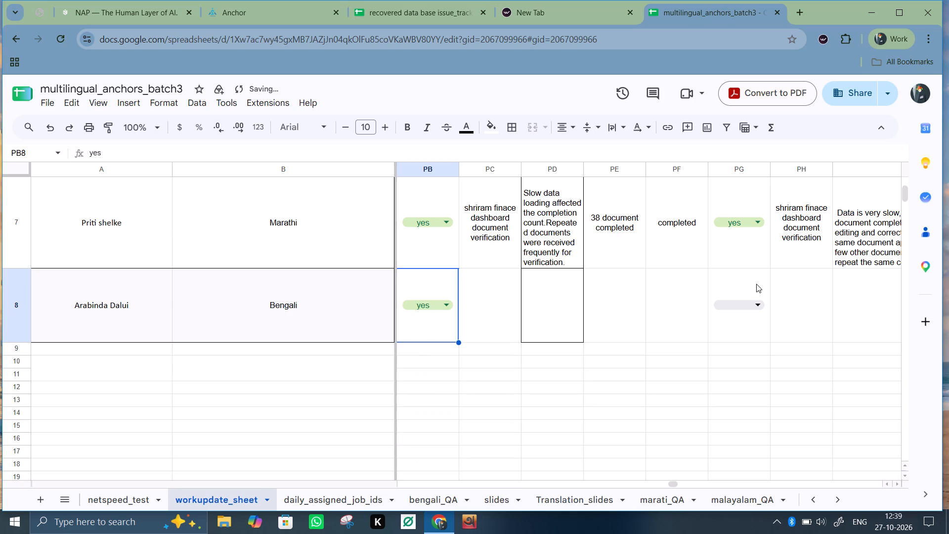
pyautogui.click(747, 307)
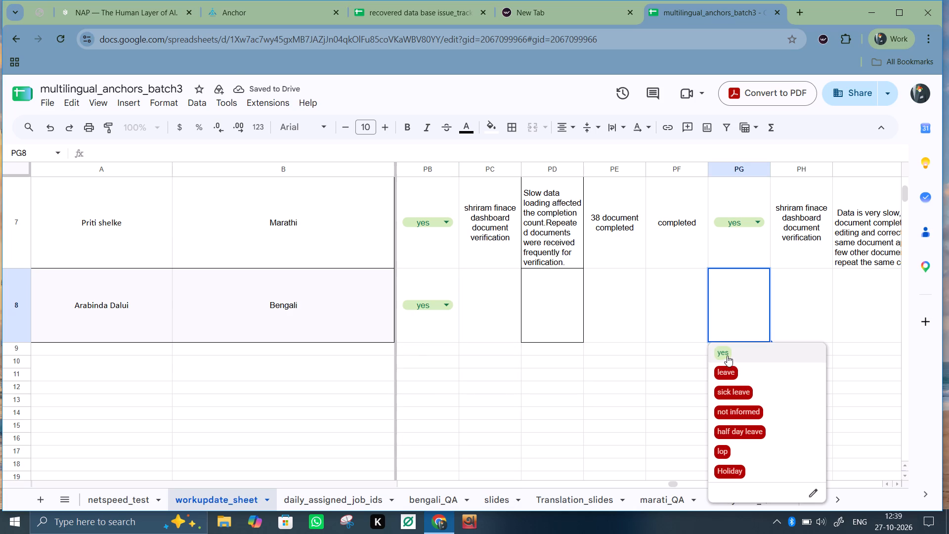
pyautogui.click(727, 353)
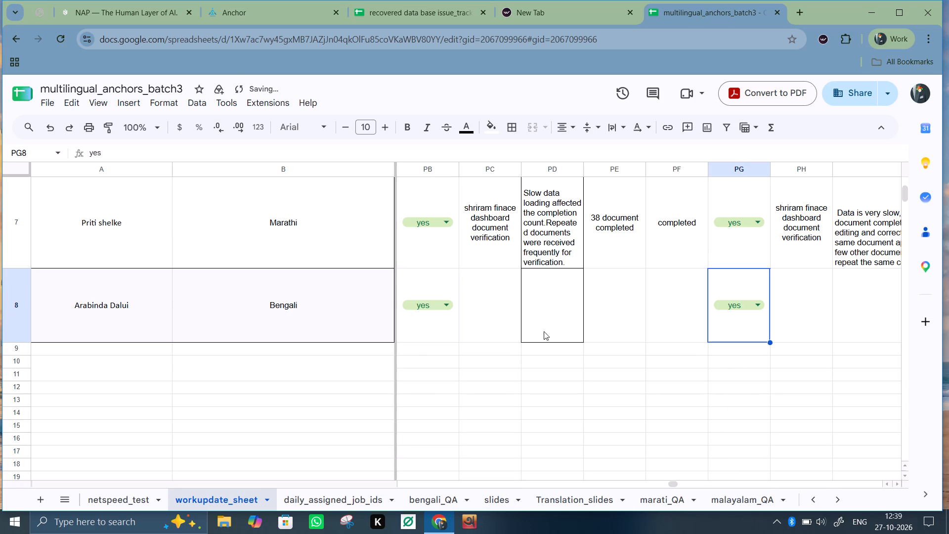
# Close the empty New Tab page.
pyautogui.click(632, 9)
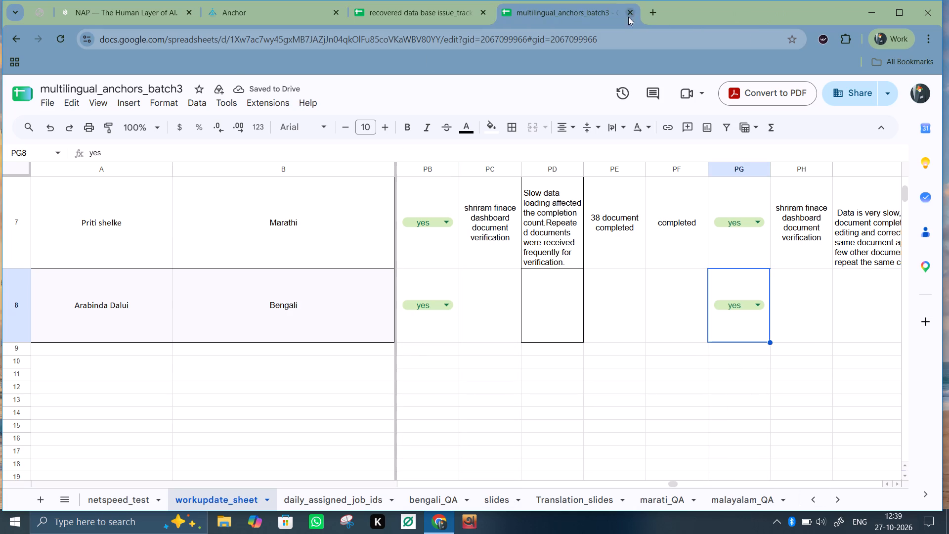
# Look over the open Anchor, NAP and recovered data base issue_tracking pages, then return to the multilingual_anchors_batch3 spreadsheet.
pyautogui.click(440, 12)
pyautogui.click(267, 7)
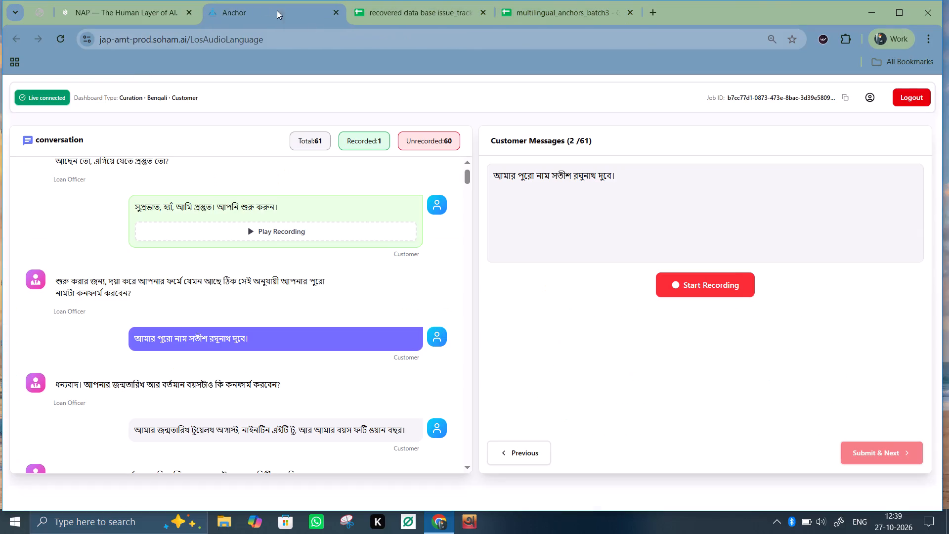
pyautogui.click(141, 12)
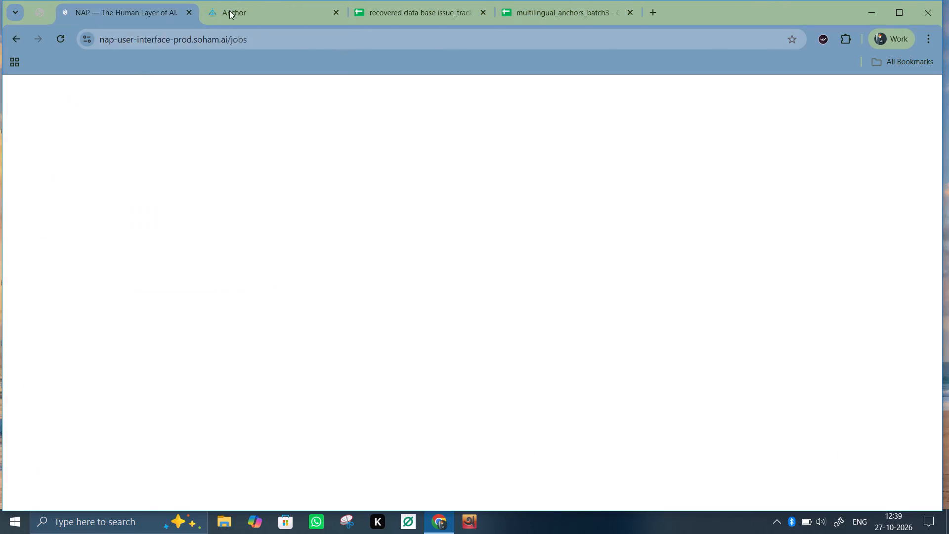
pyautogui.click(235, 7)
pyautogui.click(399, 10)
pyautogui.click(558, 12)
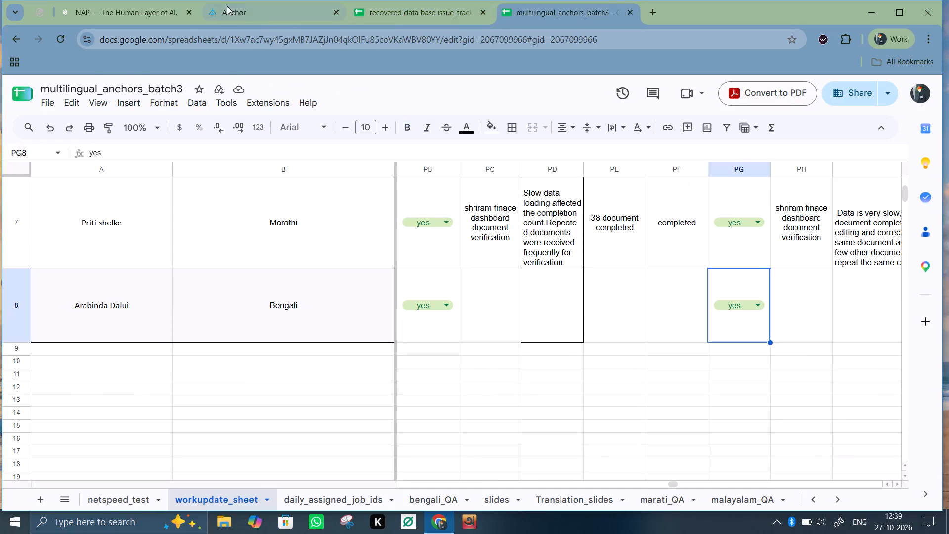
pyautogui.click(248, 5)
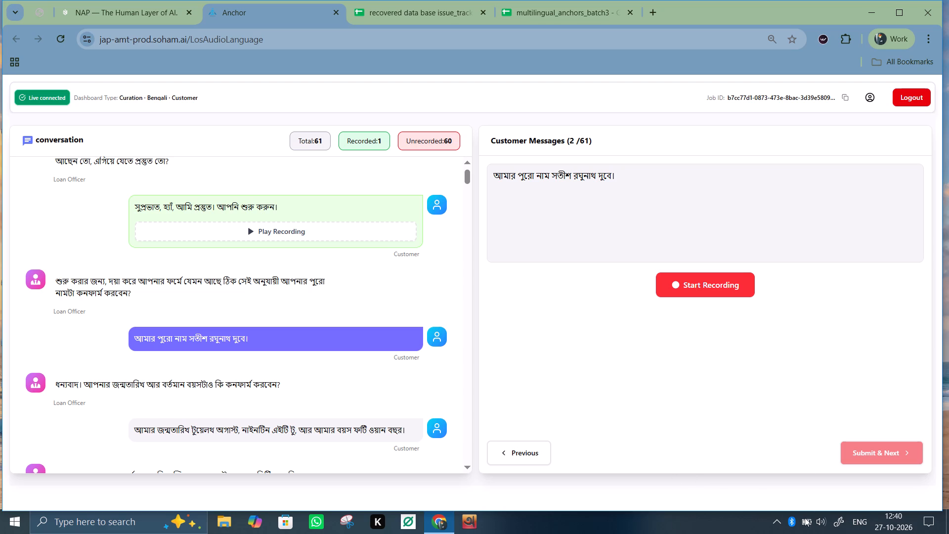
pyautogui.click(426, 9)
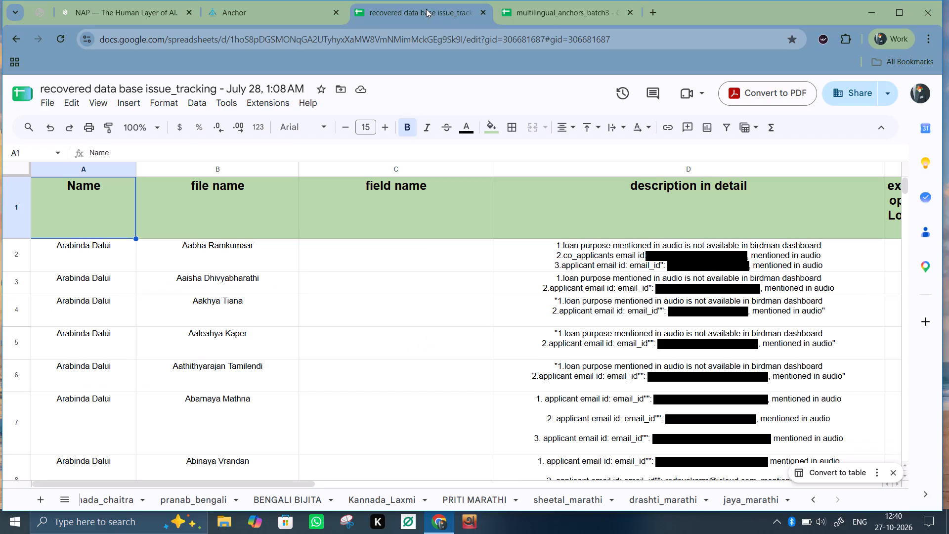
pyautogui.click(564, 13)
pyautogui.click(438, 15)
pyautogui.click(534, 10)
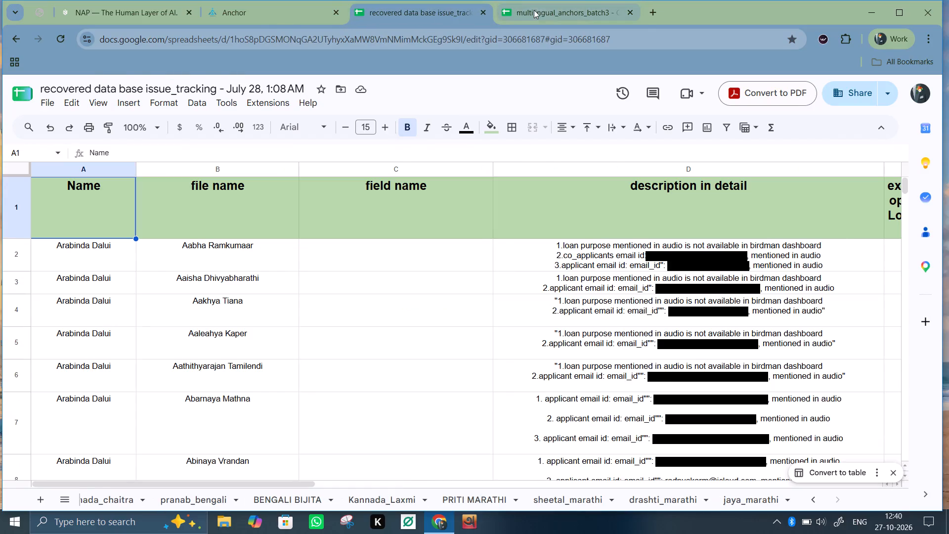
pyautogui.click(429, 10)
pyautogui.click(533, 9)
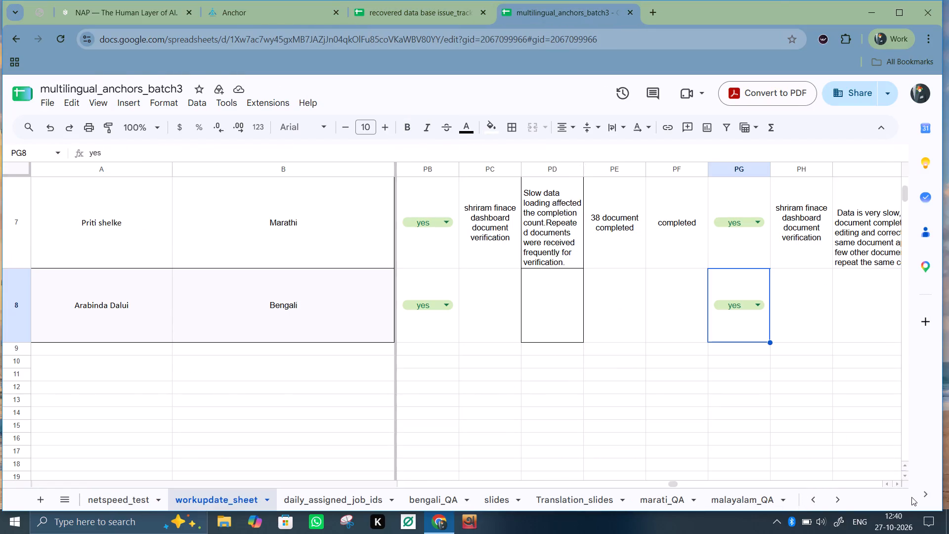
# Review the Bengali row's work update cells PB8 to PF8 against the Marathi row's entries for the same date.
pyautogui.click(428, 326)
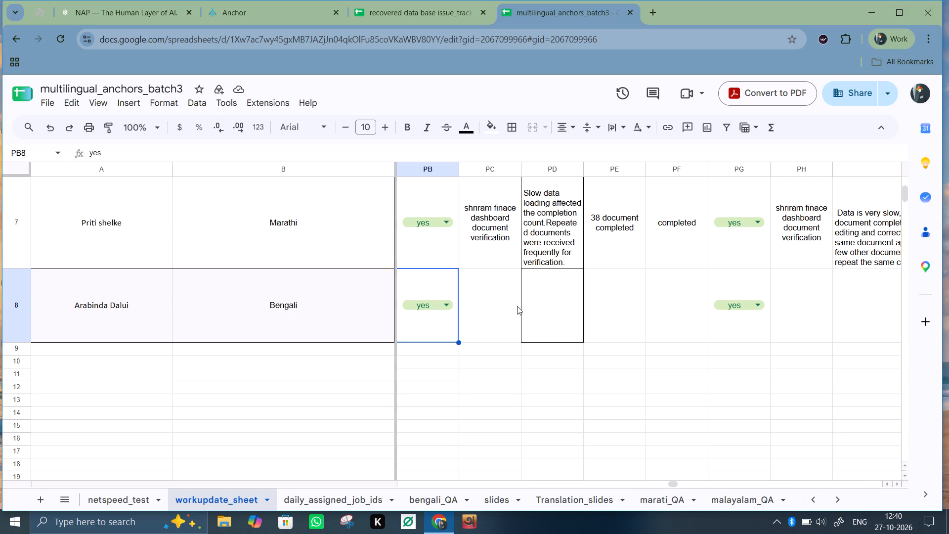
pyautogui.click(483, 303)
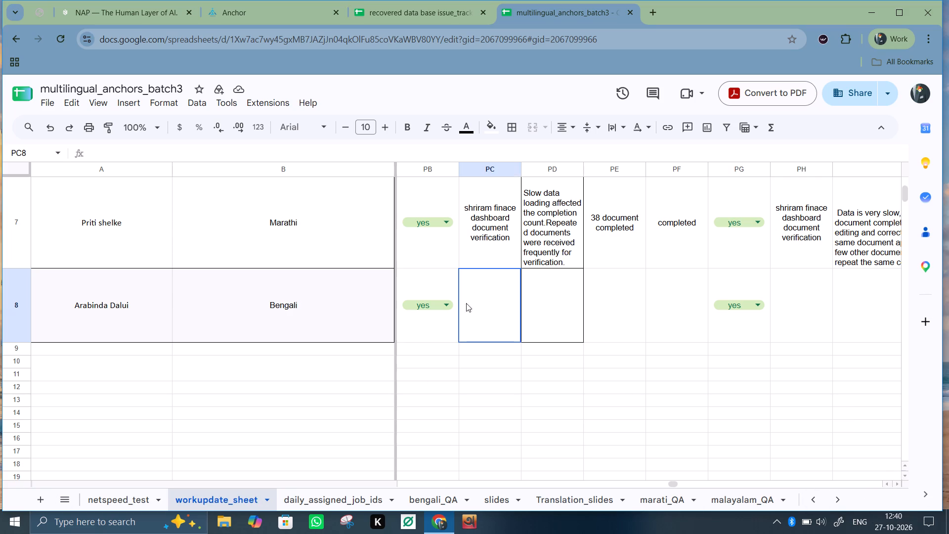
pyautogui.click(423, 283)
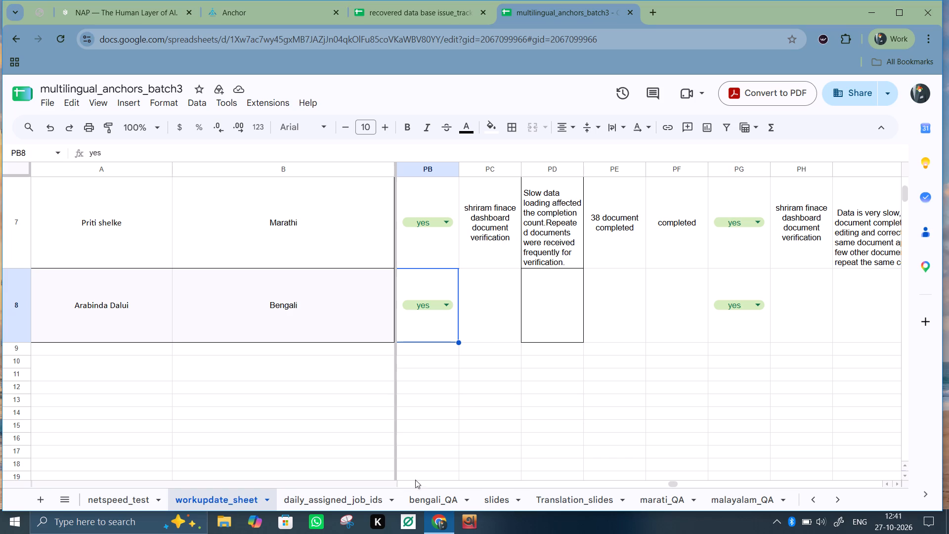
pyautogui.click(480, 308)
pyautogui.click(560, 311)
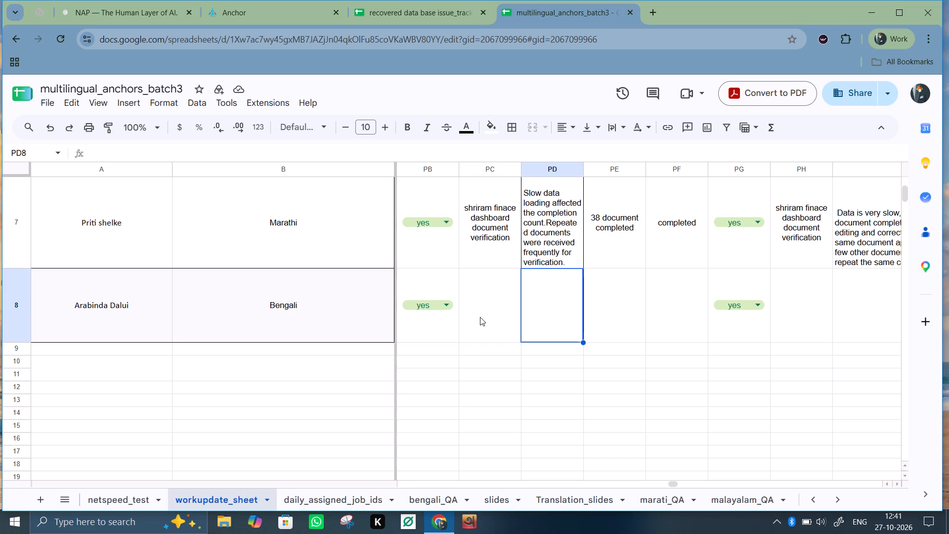
pyautogui.click(479, 316)
pyautogui.click(433, 332)
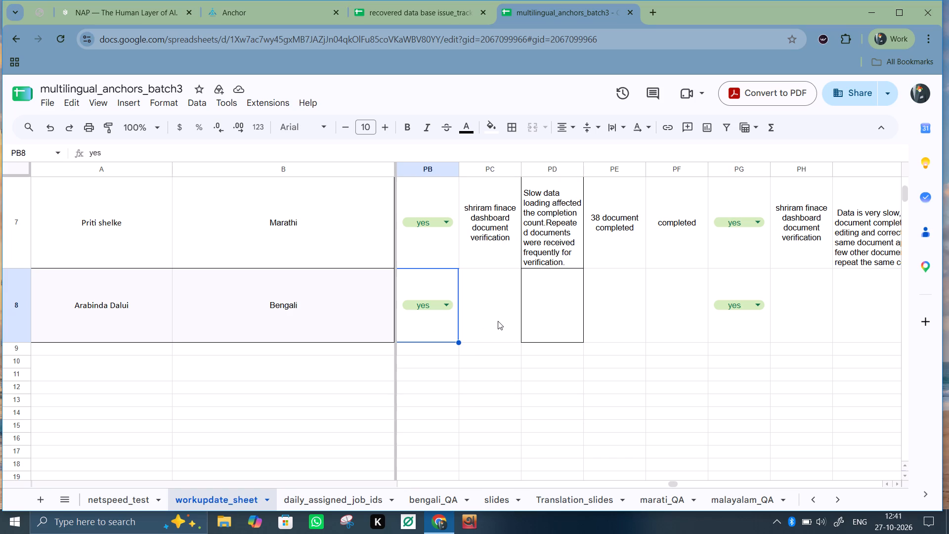
pyautogui.click(498, 320)
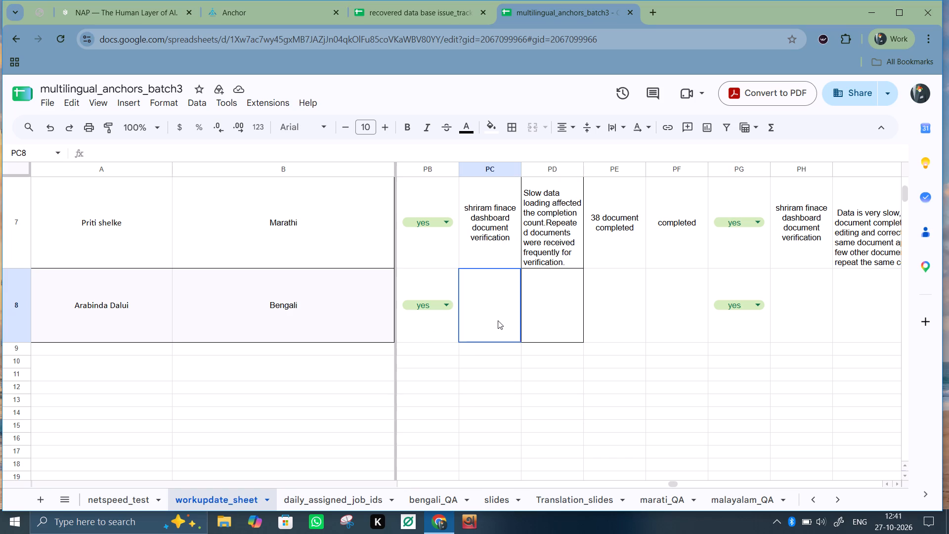
pyautogui.click(560, 316)
pyautogui.click(624, 316)
pyautogui.click(679, 315)
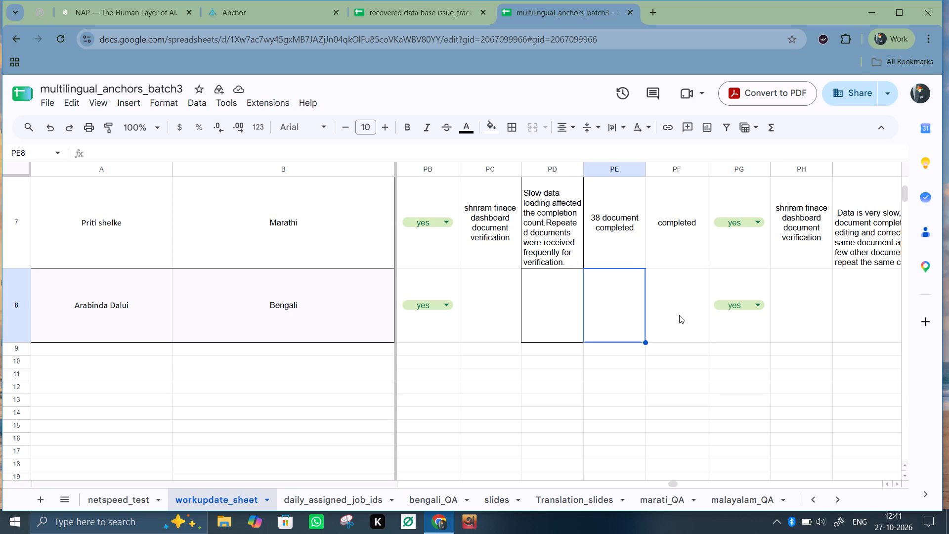
pyautogui.click(620, 316)
pyautogui.click(553, 316)
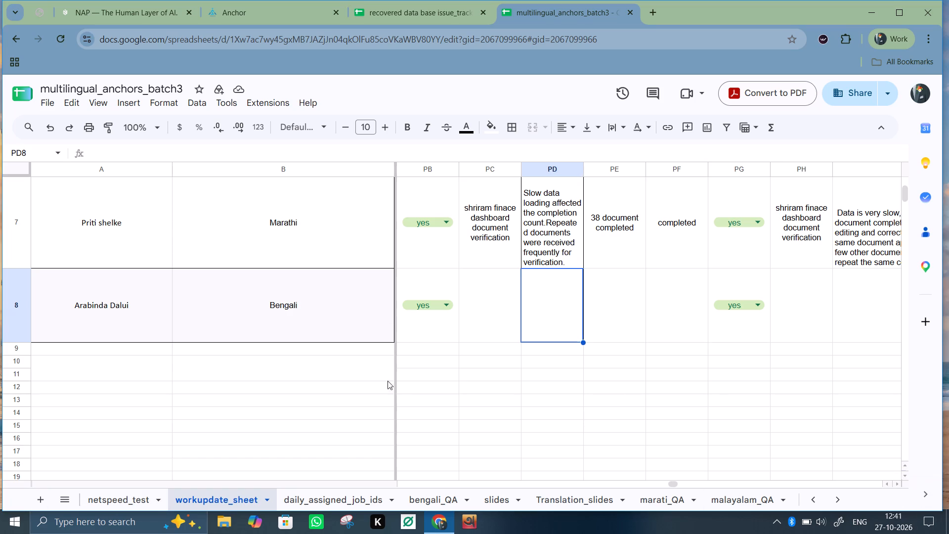
pyautogui.click(478, 332)
# Examine the Bengali row's earlier columns from PB back to OU and return to the attendance cell OW8.
pyautogui.click(441, 333)
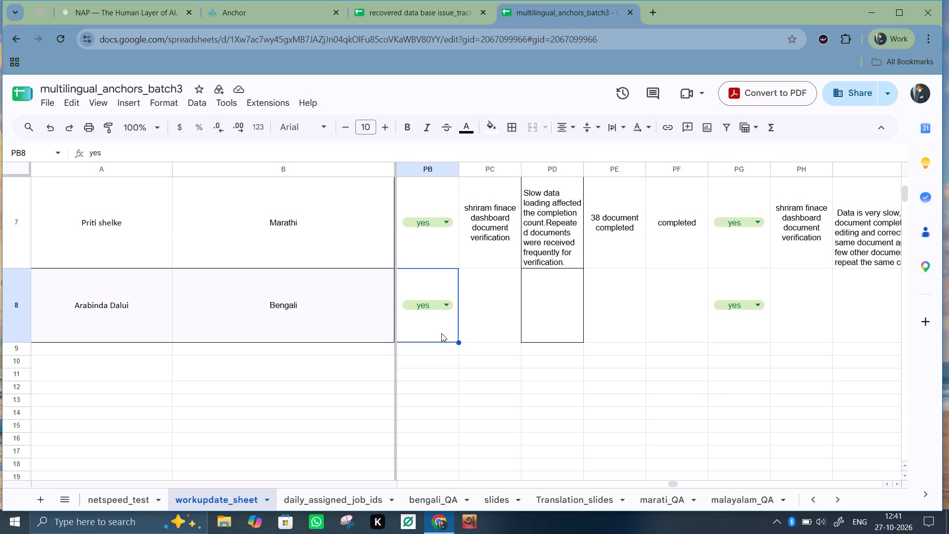
pyautogui.press('Left')
pyautogui.press('Left')
pyautogui.press('Left')
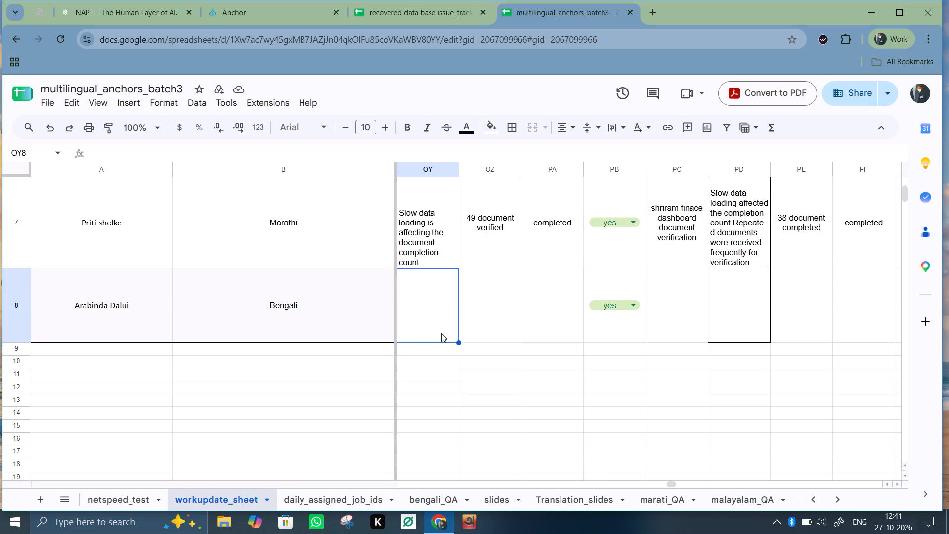
pyautogui.press('Left')
pyautogui.press('Left')
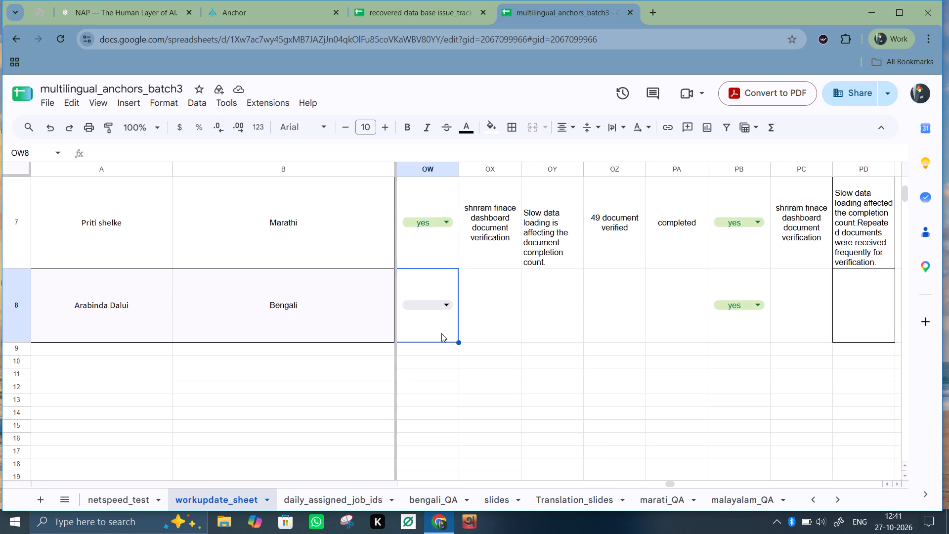
pyautogui.press('Left')
pyautogui.press('Left')
pyautogui.press('Down')
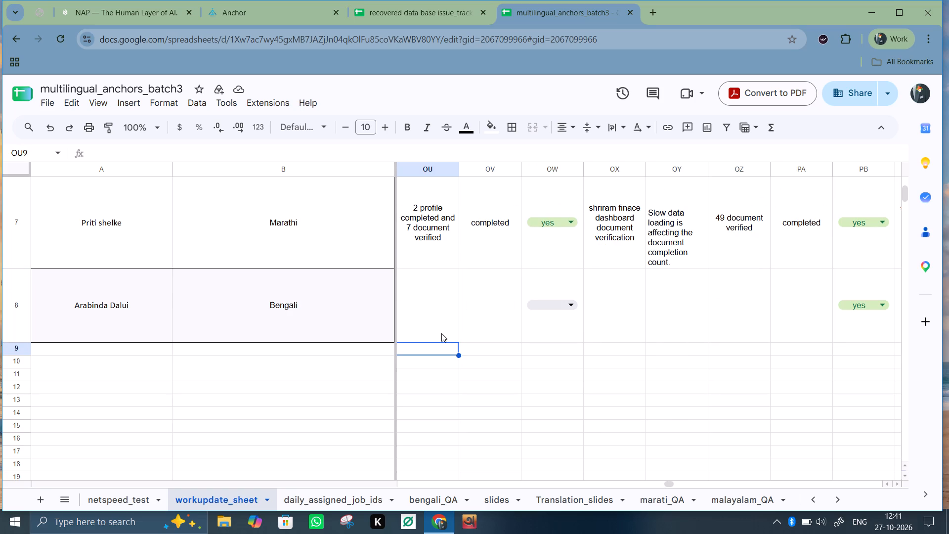
pyautogui.press('Up')
pyautogui.press('Right')
pyautogui.press('Right')
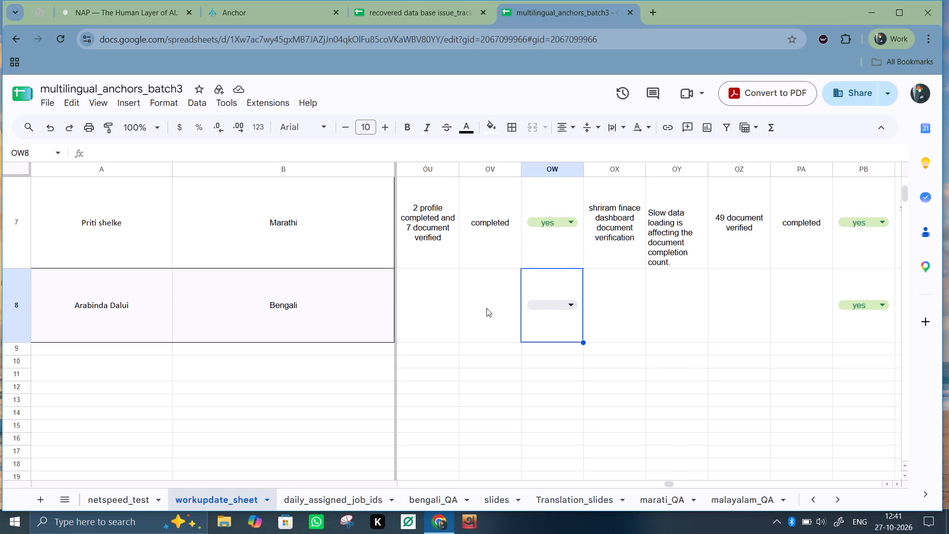
# Set the Bengali row's attendance in cell OW8 to yes.
pyautogui.click(560, 304)
pyautogui.click(539, 351)
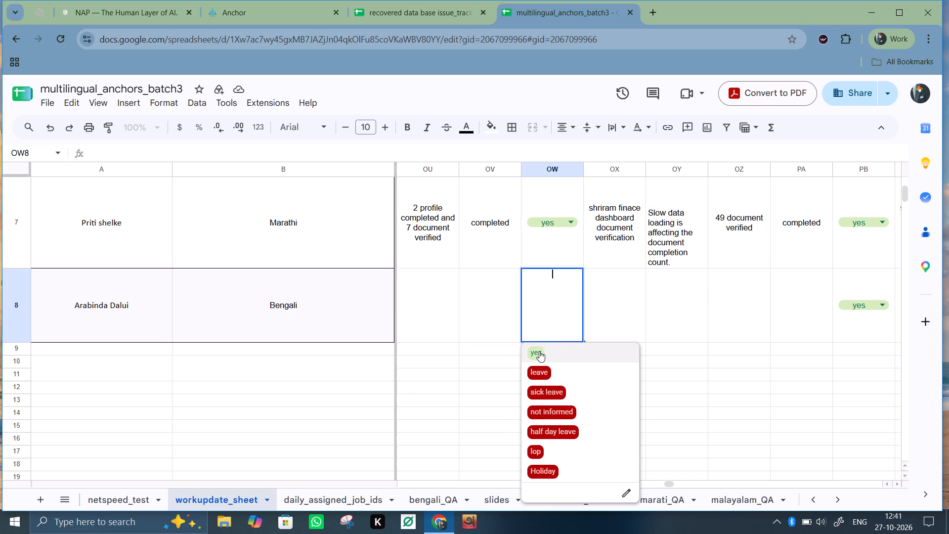
pyautogui.click(815, 502)
# Set the Bengali row's attendance in cell OR8 to yes.
pyautogui.click(433, 307)
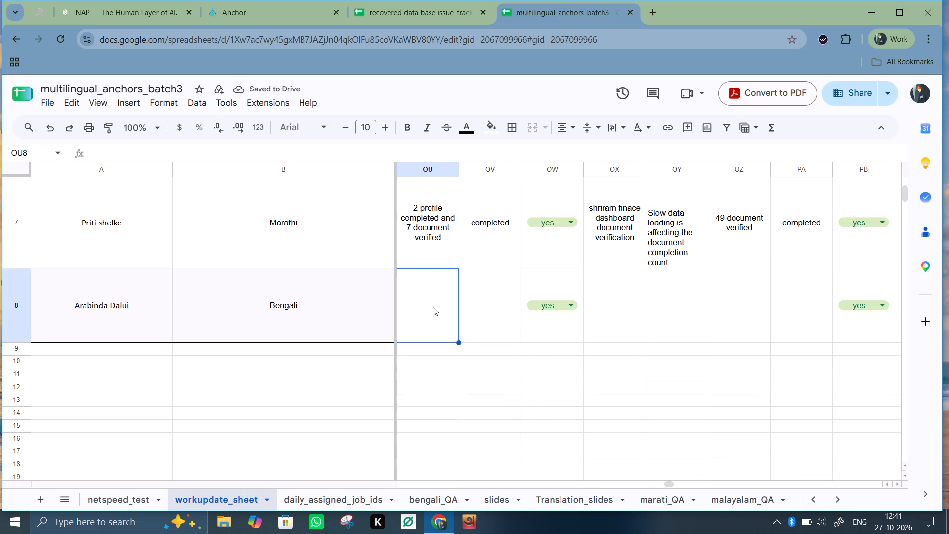
pyautogui.press('Left')
pyautogui.press('Left')
pyautogui.press('Left')
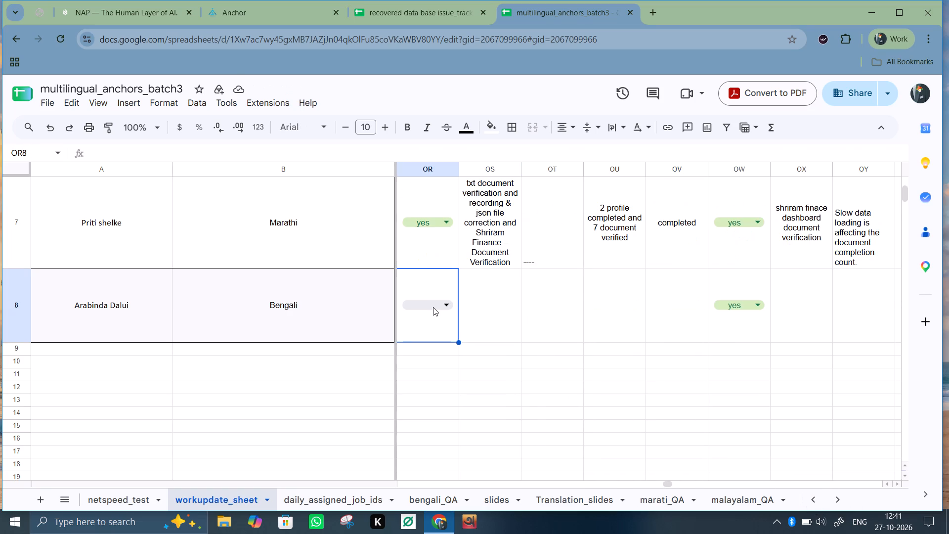
pyautogui.click(435, 305)
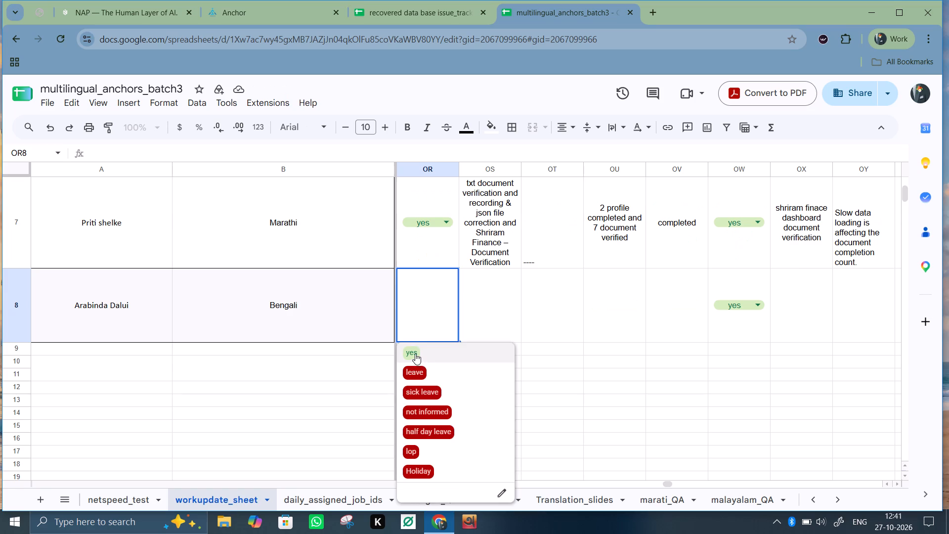
pyautogui.click(415, 354)
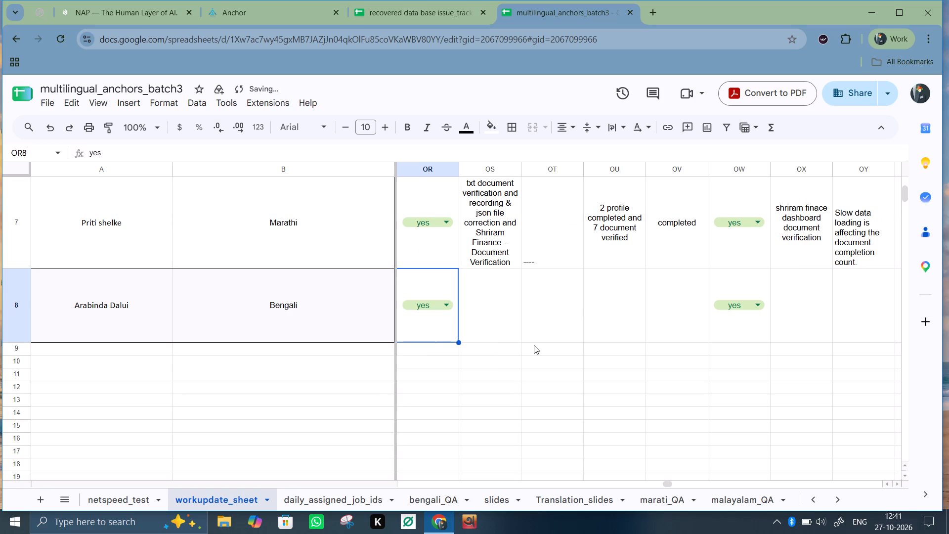
# Set the Bengali row's attendance in cell OM8 to yes.
pyautogui.press('Left')
pyautogui.press('Left')
pyautogui.press('Left')
pyautogui.press('Left')
pyautogui.press('Left')
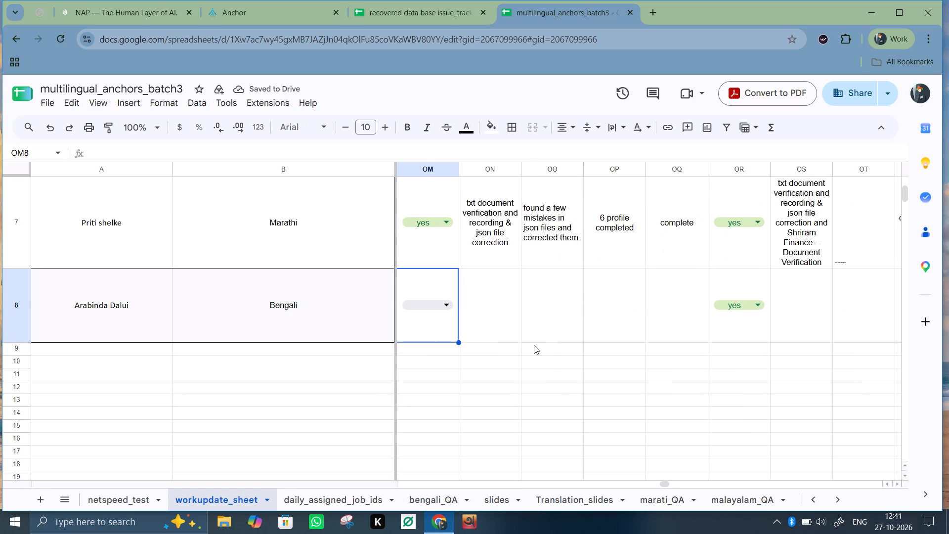
pyautogui.click(444, 304)
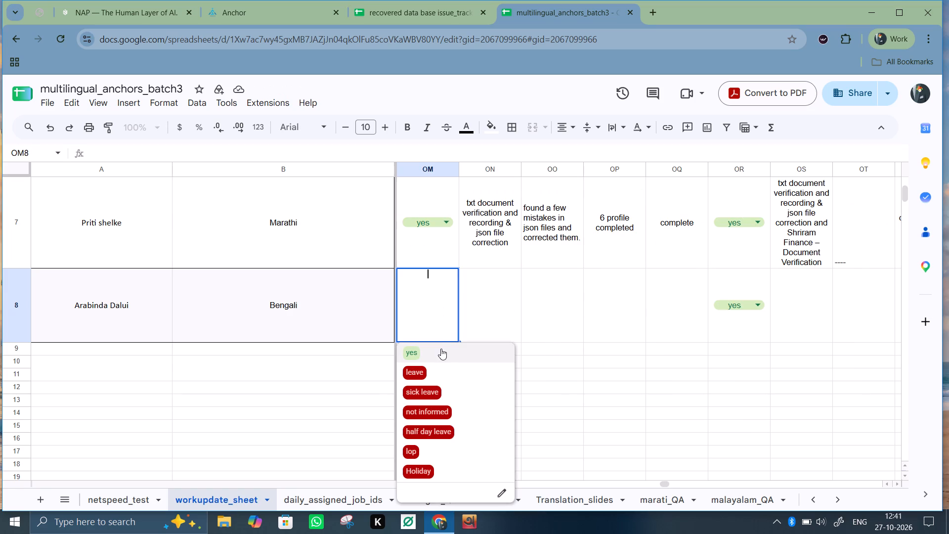
pyautogui.click(414, 350)
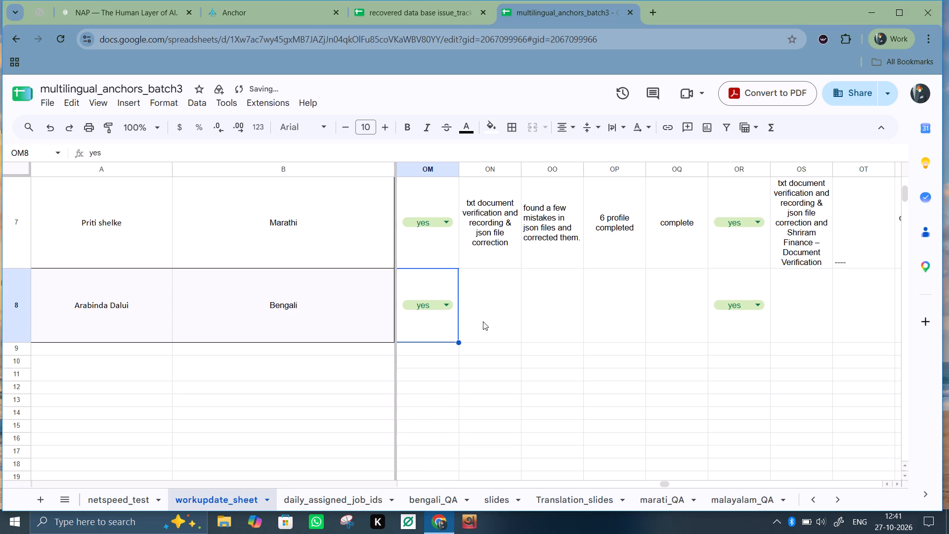
# Set the Bengali row's attendance in cell OH8 to yes.
pyautogui.press('Left')
pyautogui.press('Left')
pyautogui.press('Left')
pyautogui.press('Left')
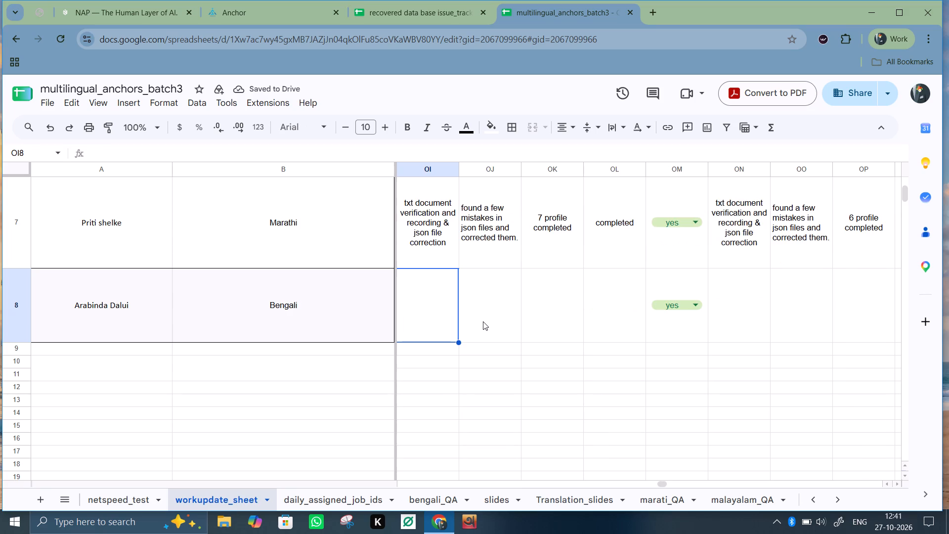
pyautogui.press('Left')
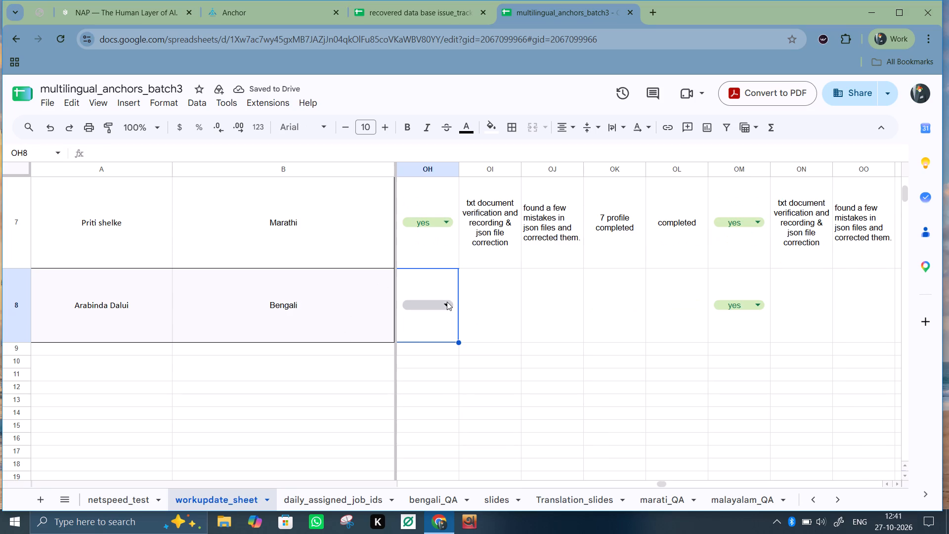
pyautogui.click(441, 302)
pyautogui.click(417, 350)
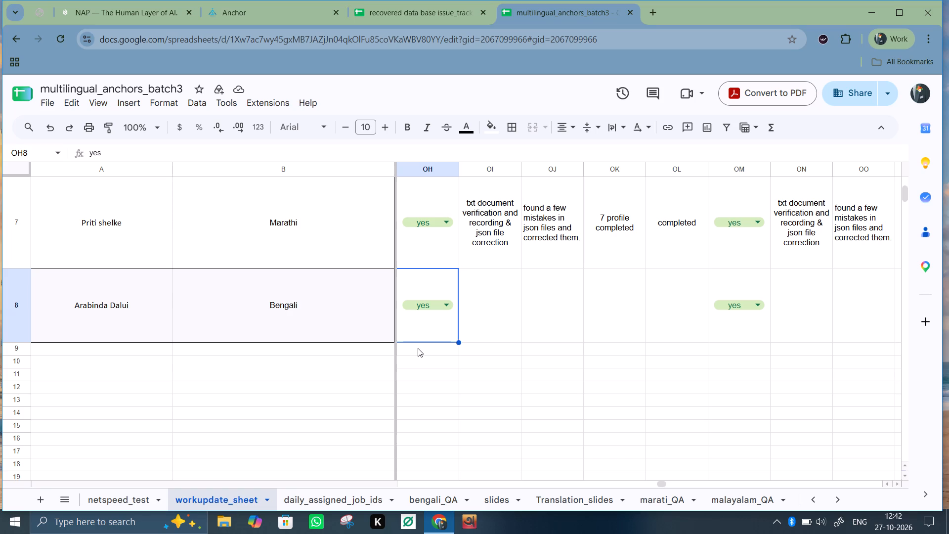
# Set the Bengali row's attendance in cell OC8 to yes.
pyautogui.press('Left')
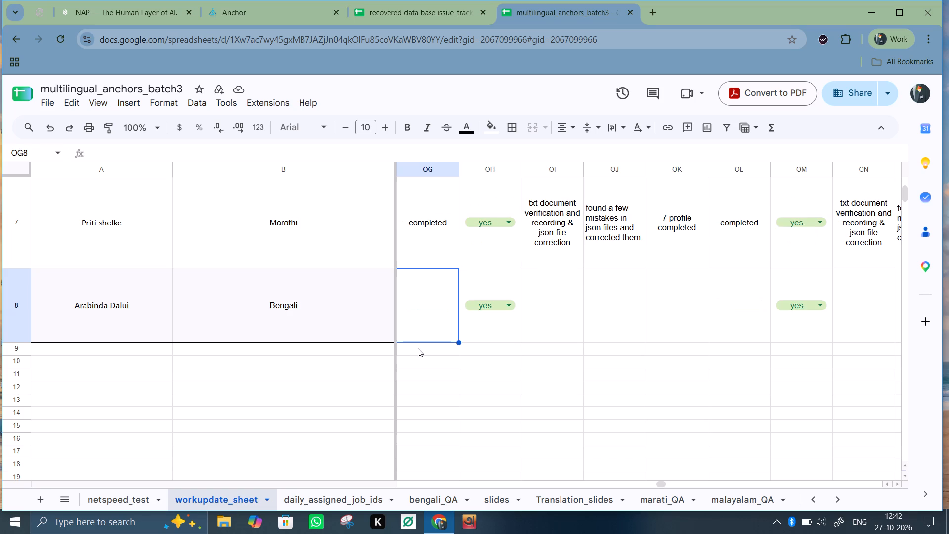
pyautogui.press('Left')
pyautogui.press('Left')
pyautogui.press('Left')
pyautogui.press('Left')
pyautogui.press('Left')
pyautogui.press('Left')
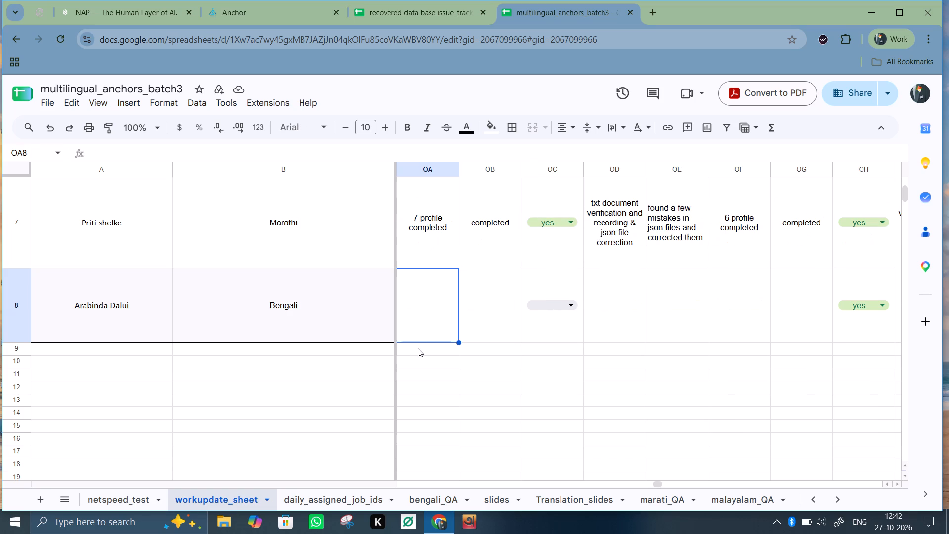
pyautogui.click(555, 304)
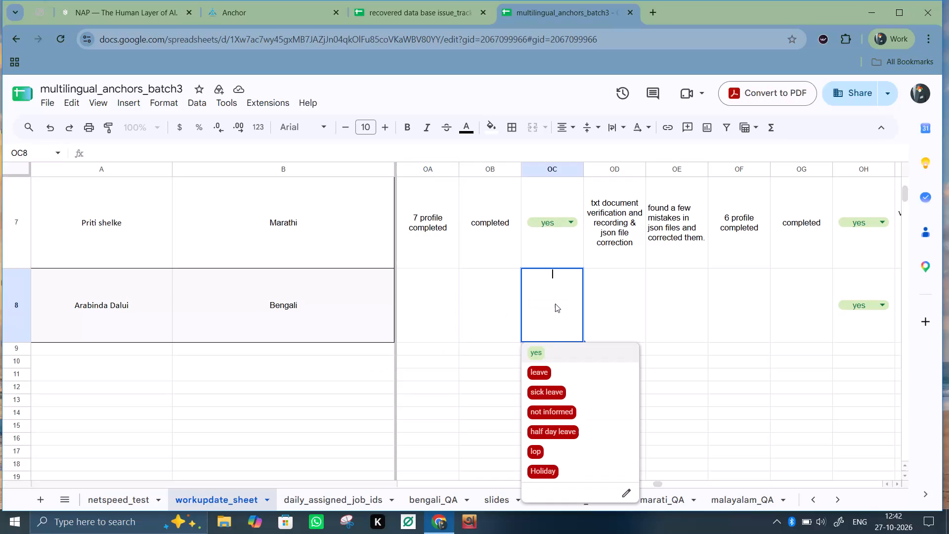
pyautogui.click(541, 353)
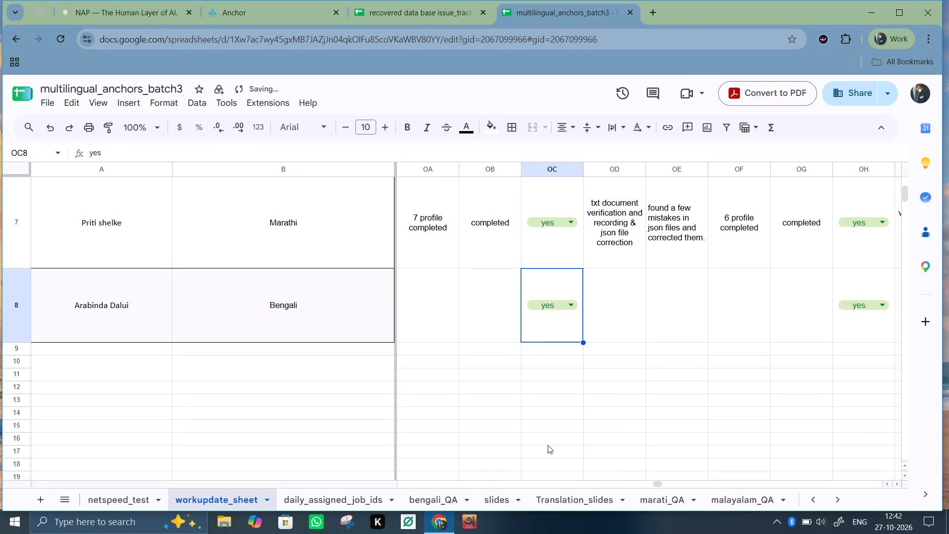
# Set the Bengali row's attendance in cell NX8 to yes.
pyautogui.click(424, 304)
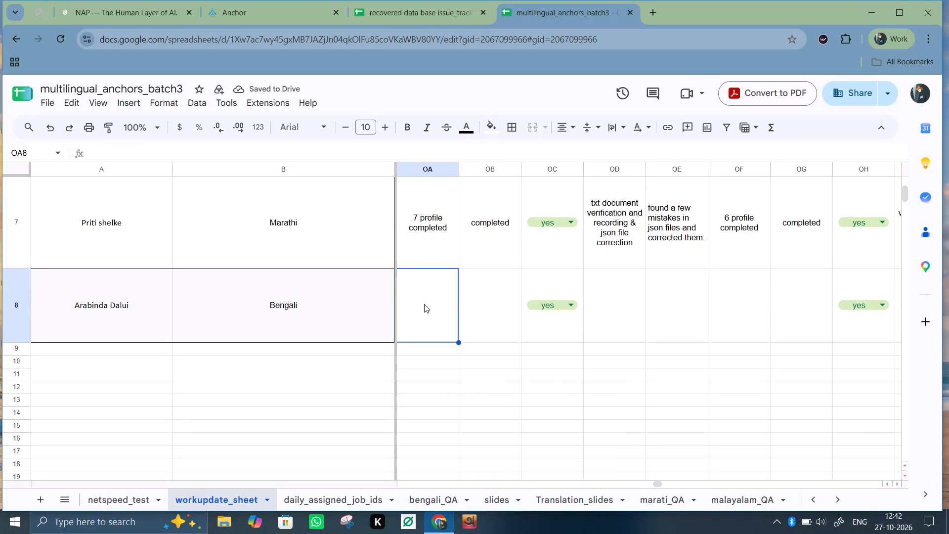
pyautogui.press('Left')
pyautogui.press('Left')
pyautogui.press('Left')
pyautogui.press('Left')
pyautogui.press('Left')
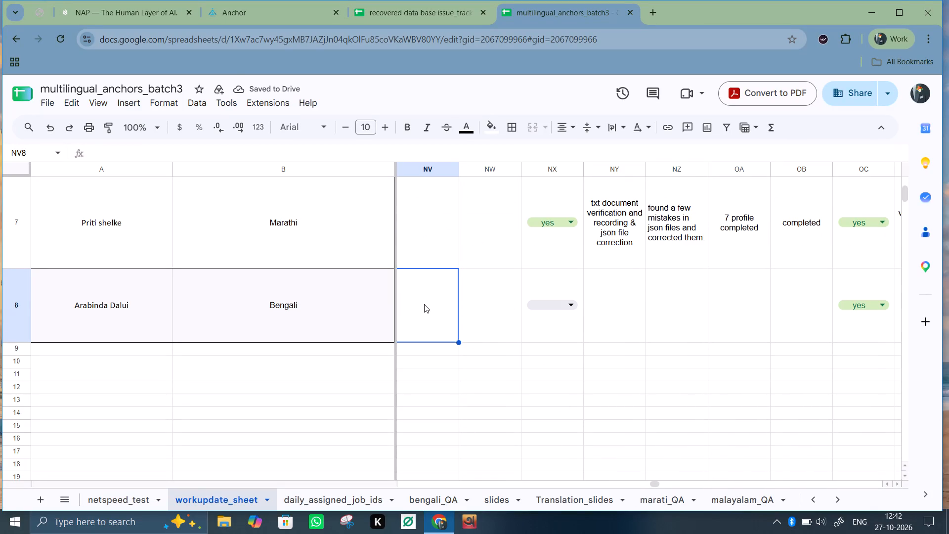
pyautogui.press('Right')
pyautogui.press('Right')
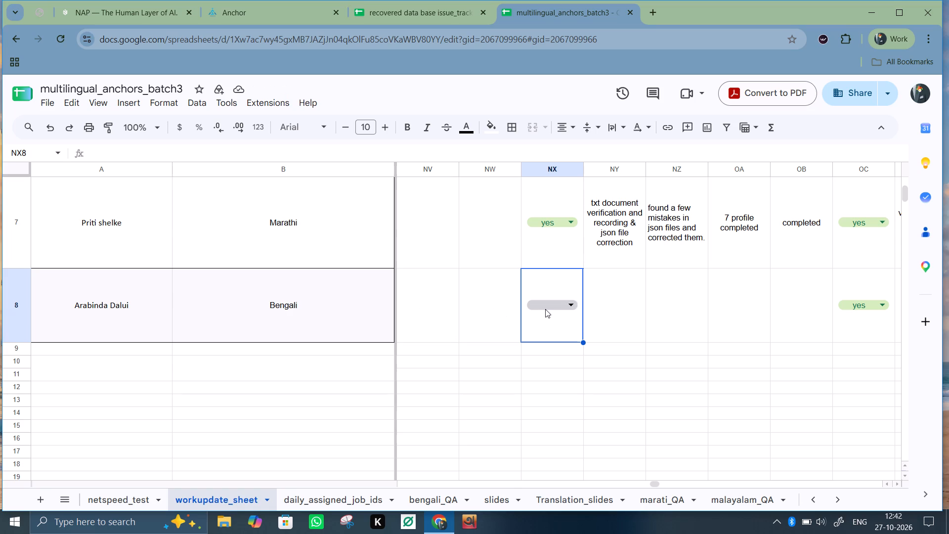
pyautogui.click(545, 309)
pyautogui.click(539, 354)
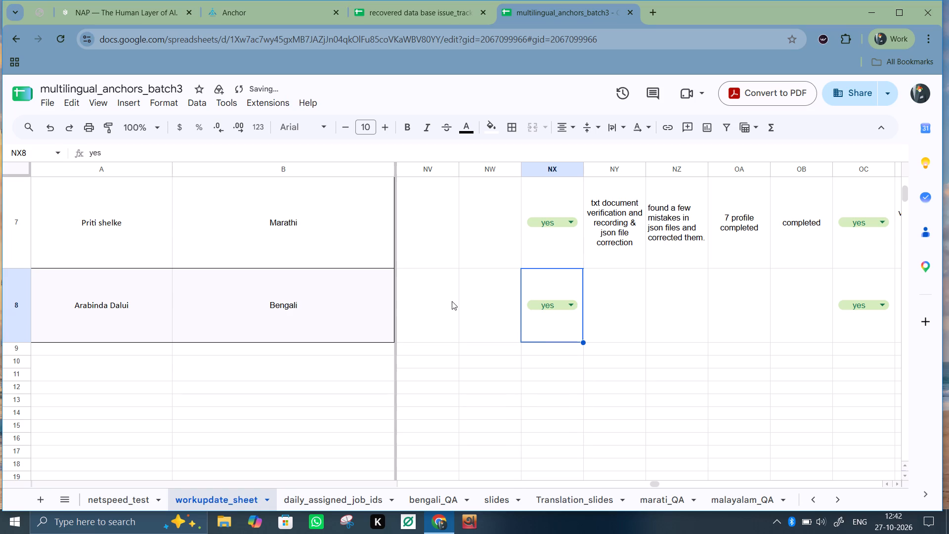
# Examine the Bengali row's cells from NV8 back to NP8 against the Marathi row's entries above them.
pyautogui.click(440, 302)
pyautogui.press('Left')
pyautogui.press('Left')
pyautogui.press('Left')
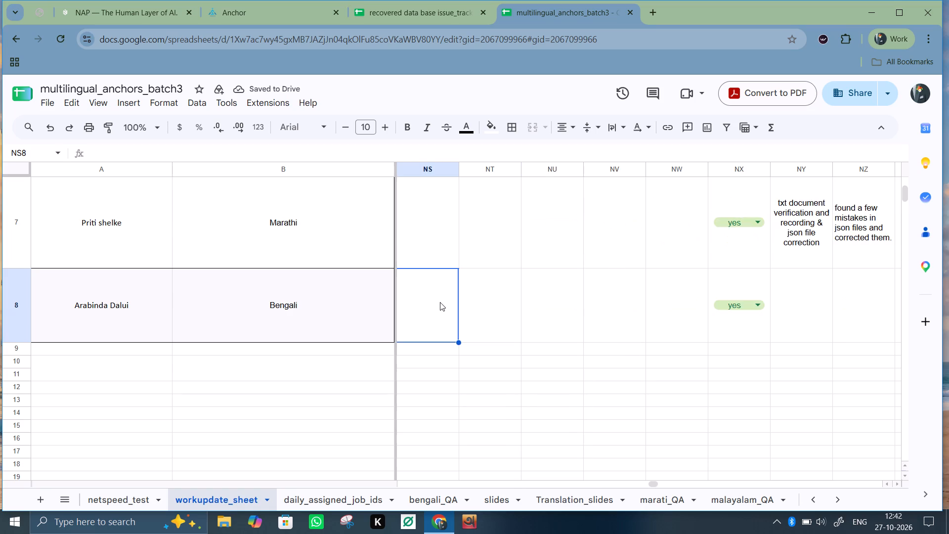
pyautogui.press('Left')
pyautogui.press('Left')
pyautogui.press('Left')
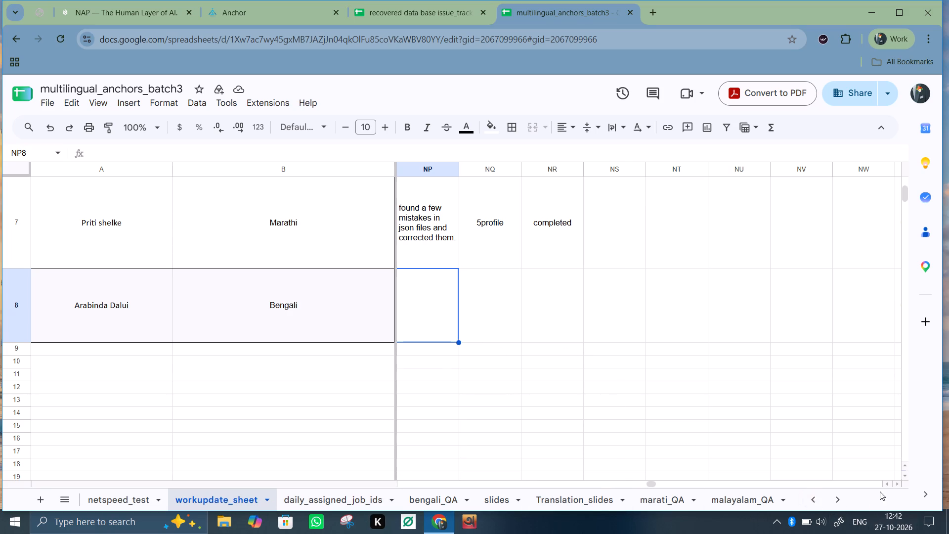
pyautogui.click(486, 301)
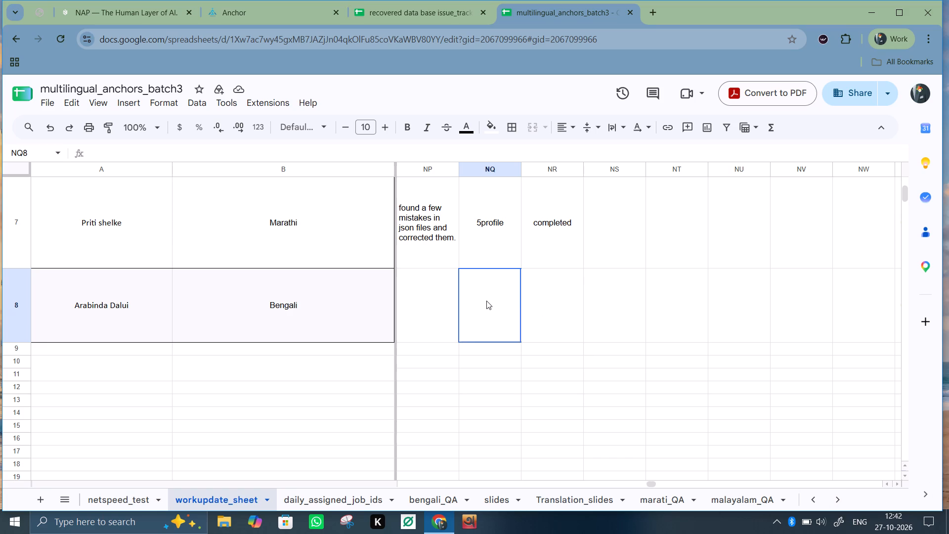
pyautogui.click(557, 304)
pyautogui.click(490, 302)
pyautogui.click(544, 300)
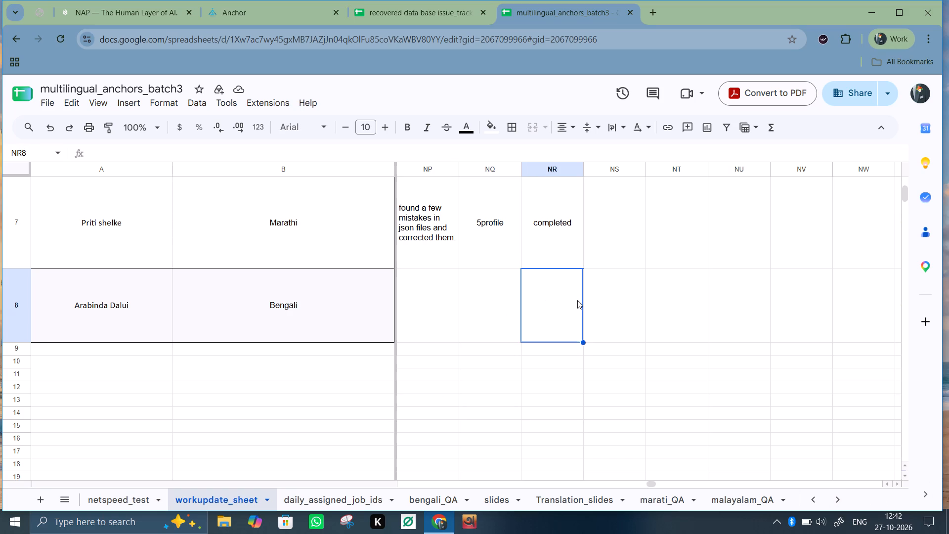
pyautogui.click(586, 300)
pyautogui.click(499, 297)
pyautogui.click(437, 302)
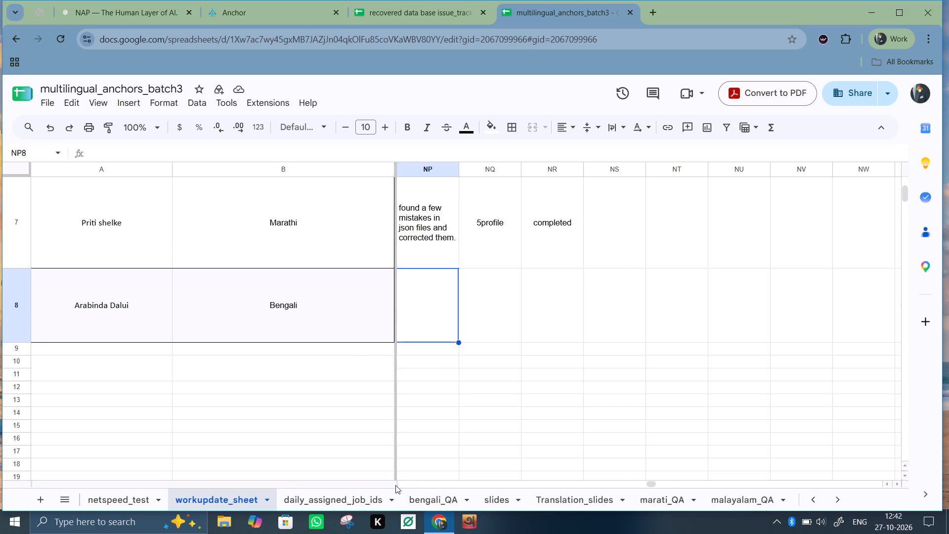
pyautogui.moveTo(396, 485); pyautogui.dragTo(384, 483)
pyautogui.click(499, 311)
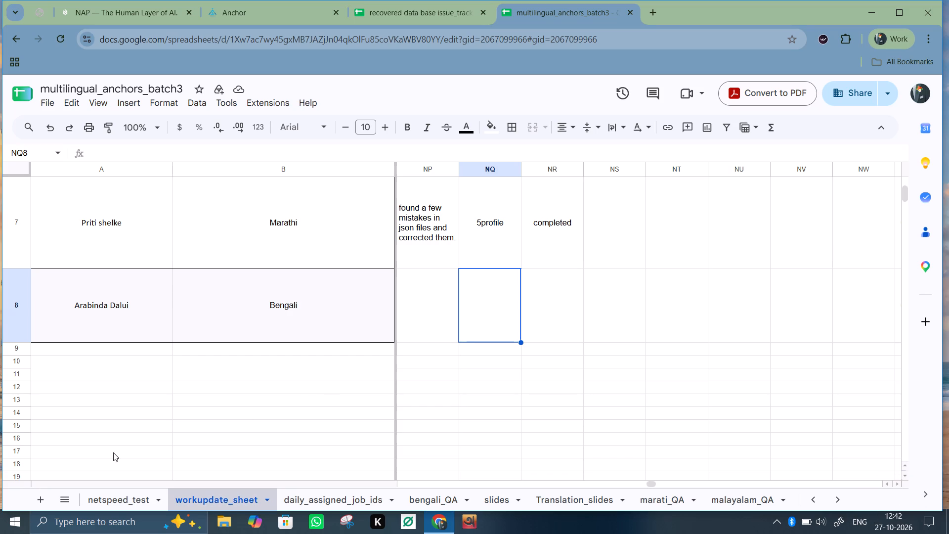
pyautogui.click(419, 314)
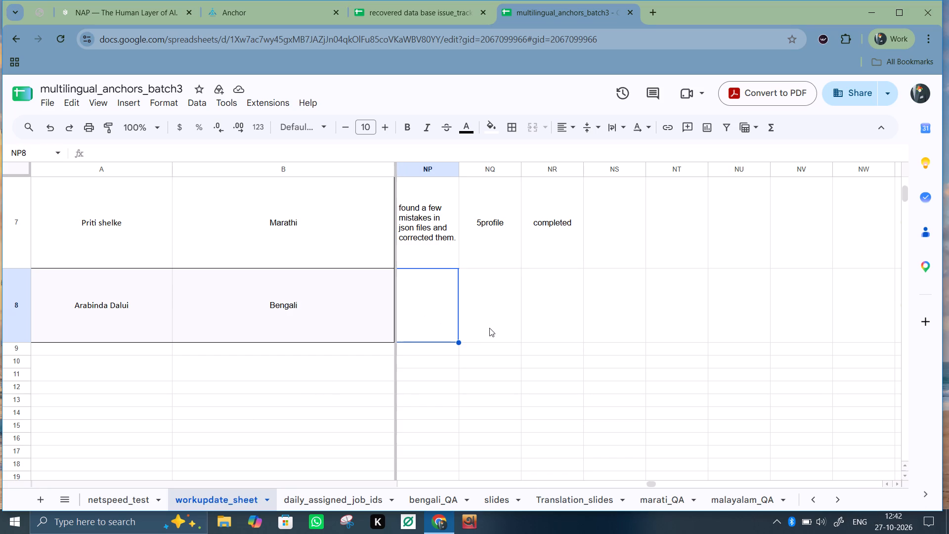
pyautogui.click(494, 322)
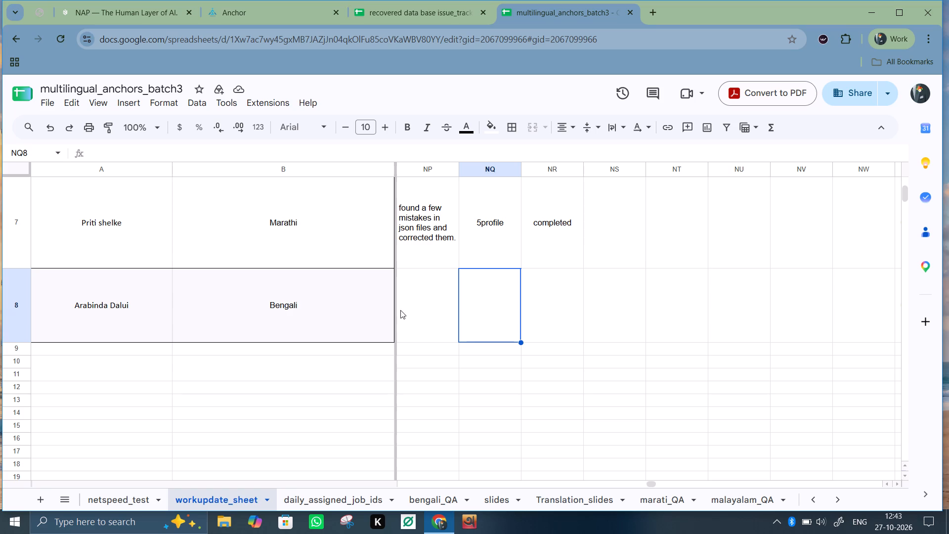
pyautogui.click(434, 307)
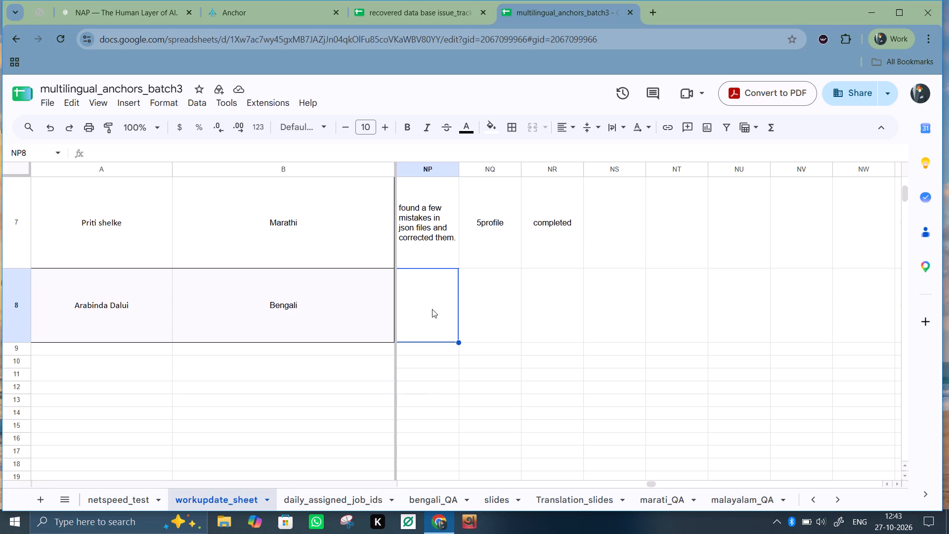
# Set the Bengali row's attendance in cell NN8 to yes.
pyautogui.press('Left')
pyautogui.press('Left')
pyautogui.press('Left')
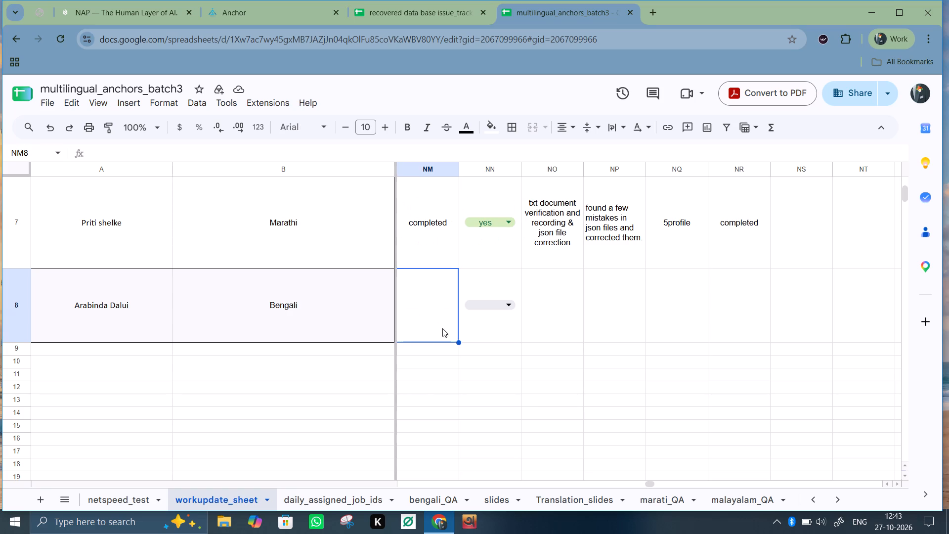
pyautogui.click(497, 302)
pyautogui.click(472, 351)
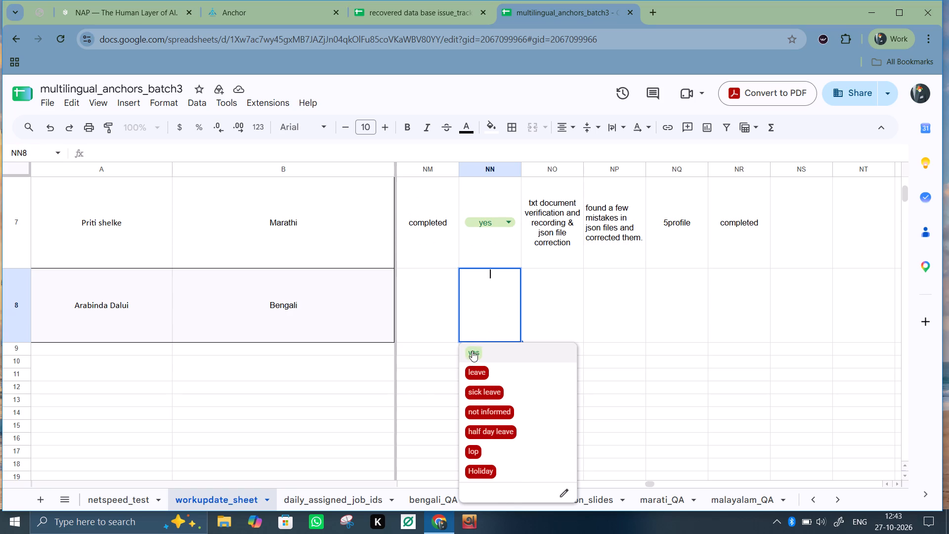
# Review the Bengali row's earlier attendance and work entries from NM8 back to MY8.
pyautogui.click(426, 292)
pyautogui.press('Left')
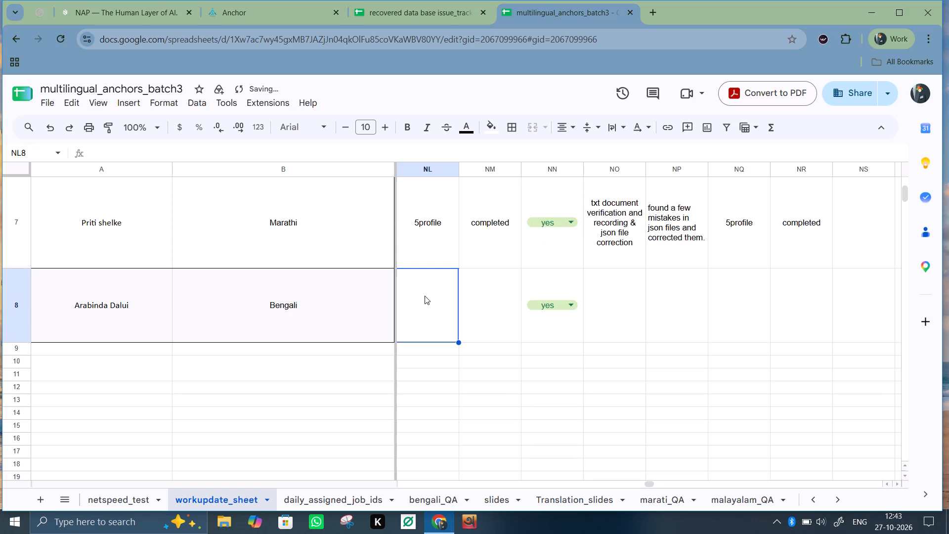
pyautogui.press('Left')
pyautogui.press('Left')
pyautogui.press('Left')
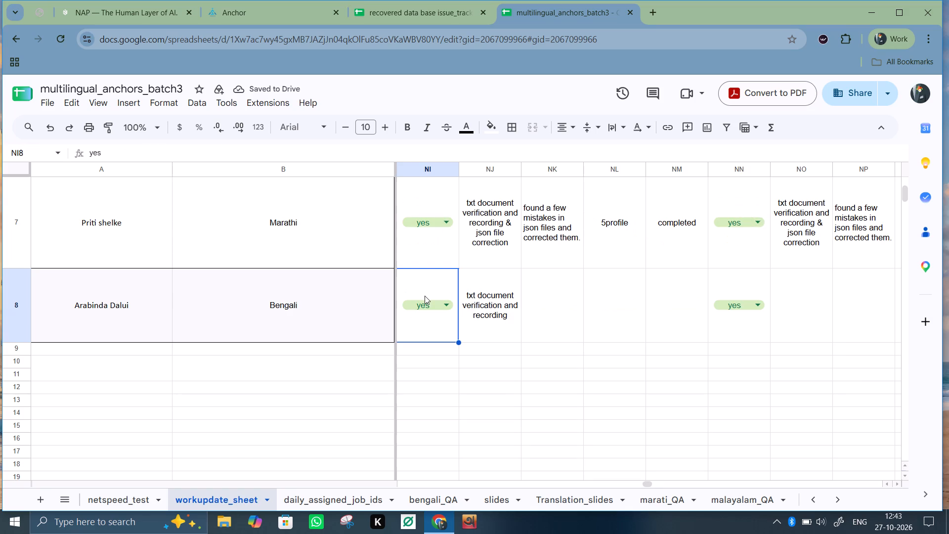
pyautogui.press('Left')
pyautogui.press('Left')
pyautogui.press('Left')
pyautogui.press('Left')
pyautogui.press('Left')
pyautogui.press('Left')
pyautogui.press('Left')
pyautogui.press('Left')
pyautogui.press('Left')
pyautogui.press('Left')
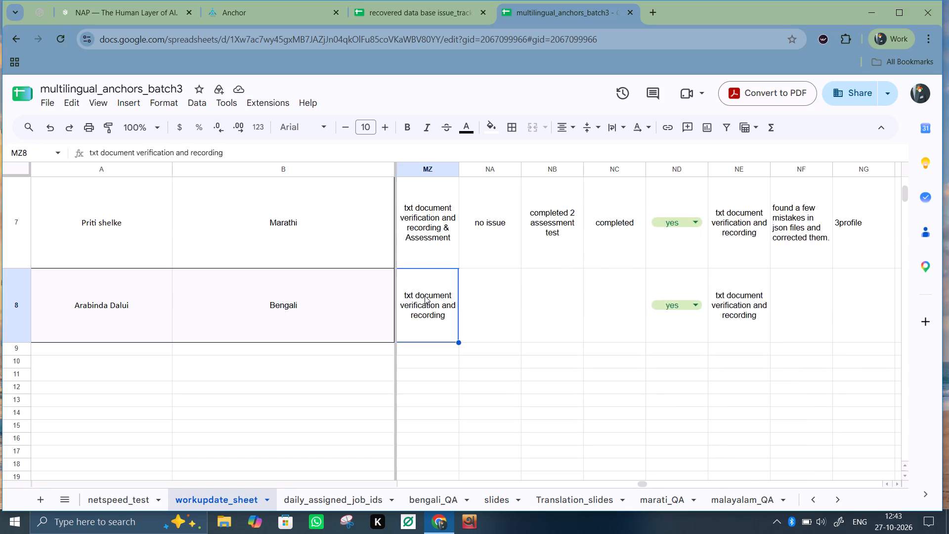
# Review the Bengali row's attendance and work entries forward from MY8 to the work cells just after NN8.
pyautogui.press('Right')
pyautogui.press('Right')
pyautogui.press('Right')
pyautogui.press('Right')
pyautogui.press('Right')
pyautogui.press('Right')
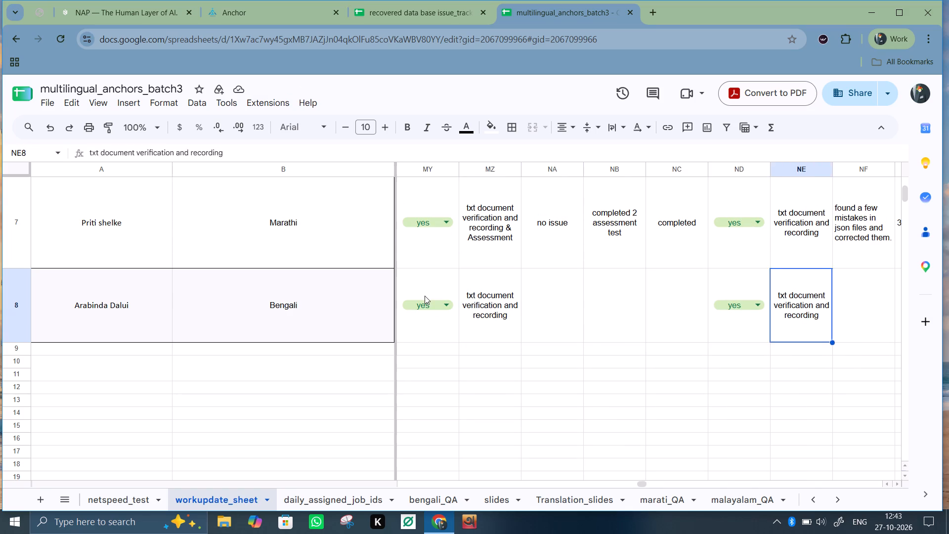
pyautogui.press('Right')
pyautogui.press('Right')
pyautogui.press('Right')
pyautogui.press('Right')
pyautogui.press('Right')
pyautogui.press('Right')
pyautogui.press('Right')
pyautogui.press('Right')
pyautogui.press('Right')
pyautogui.press('Right')
pyautogui.press('Right')
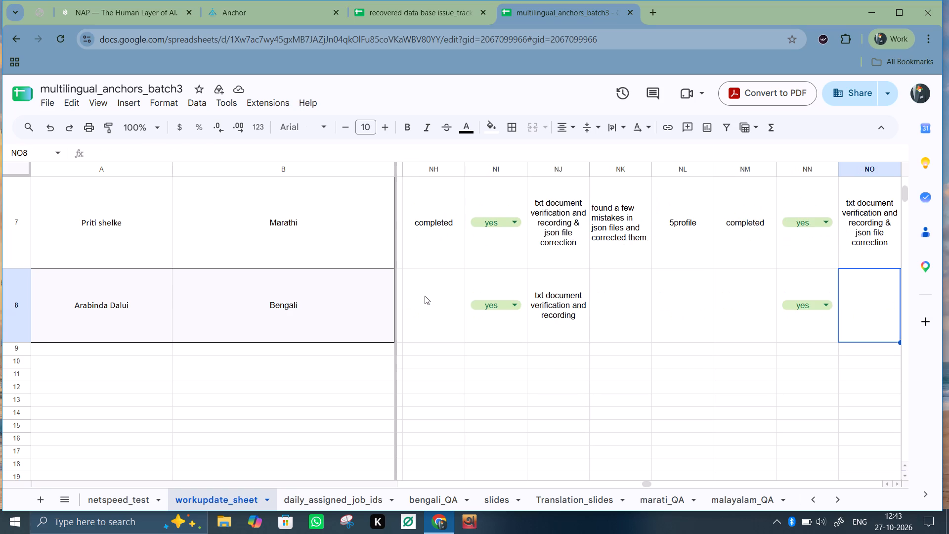
# Check the Bengali row's cells from NO8 to NU8 against the Marathi row's entries above them.
pyautogui.press('Right')
pyautogui.press('Right')
pyautogui.press('Right')
pyautogui.press('Right')
pyautogui.press('Right')
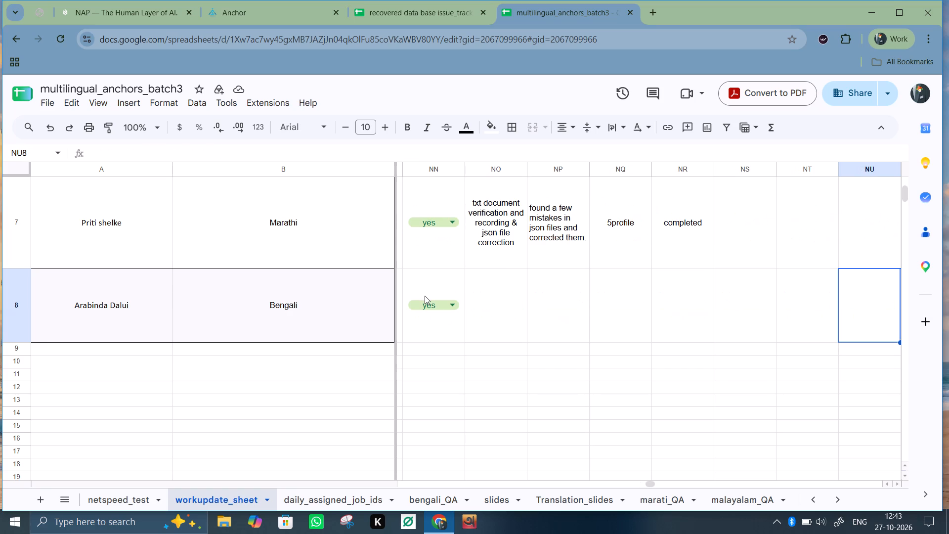
pyautogui.press('Left')
pyautogui.press('Left')
pyautogui.press('Left')
pyautogui.press('Left')
pyautogui.press('Left')
pyautogui.press('Left')
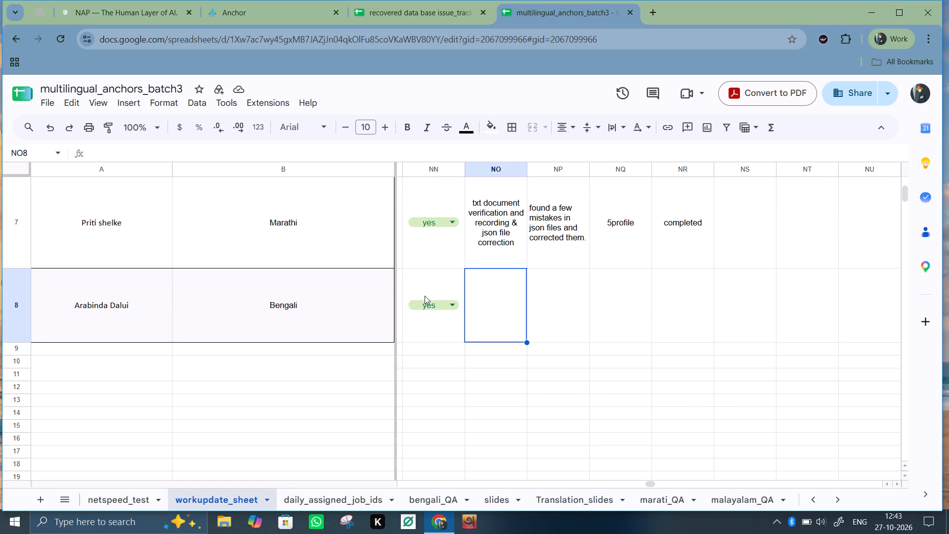
pyautogui.press('Right')
pyautogui.press('Right')
pyautogui.press('Right')
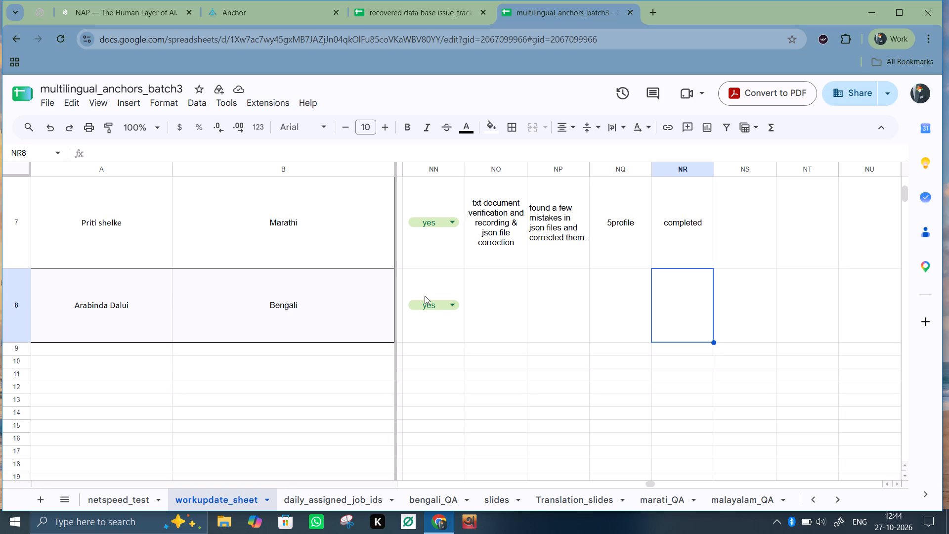
# Compare the Bengali row's attendance and work cells between NR8 and NG8 with the Marathi row's entries.
pyautogui.press('Left')
pyautogui.press('Left')
pyautogui.press('Left')
pyautogui.press('Left')
pyautogui.press('Left')
pyautogui.press('Left')
pyautogui.press('Left')
pyautogui.press('Left')
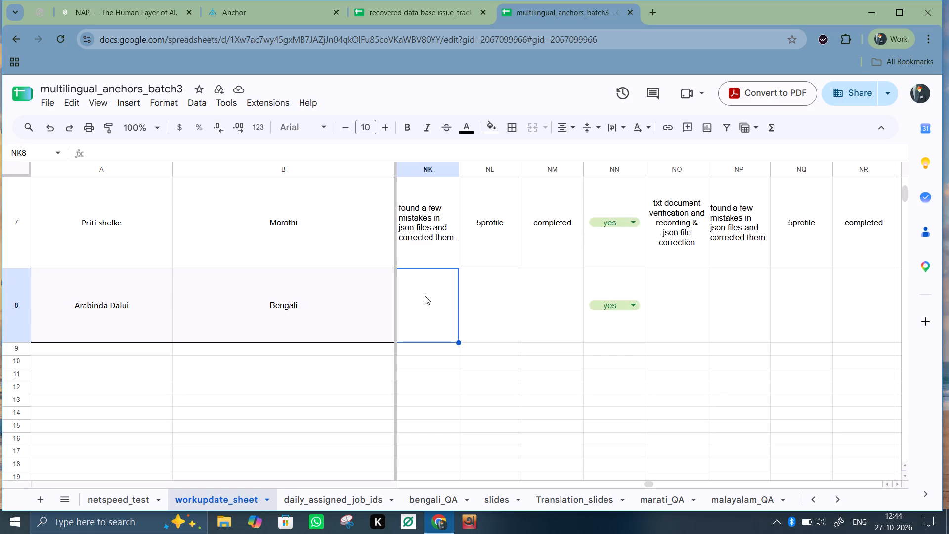
pyautogui.press('Right')
pyautogui.press('Right')
pyautogui.press('Right')
pyautogui.press('Right')
pyautogui.press('Right')
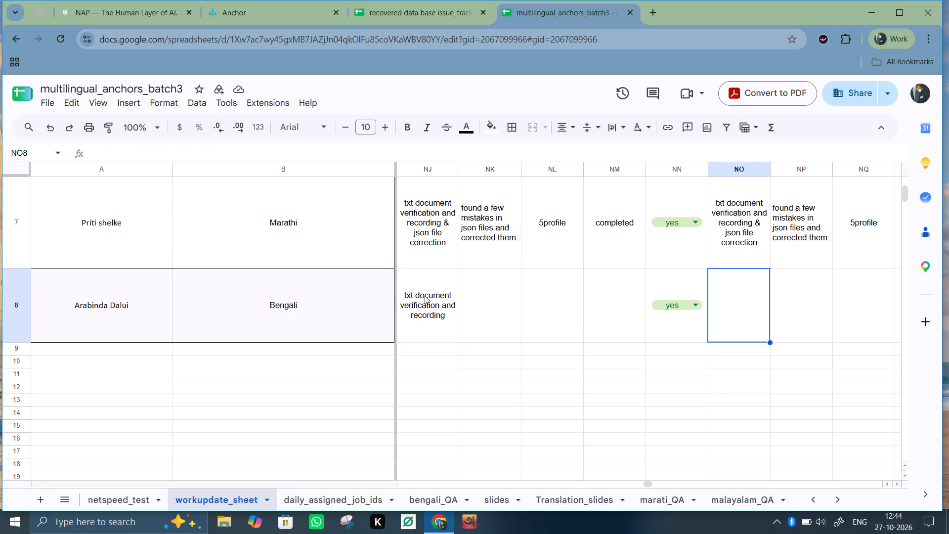
pyautogui.press('Left')
pyautogui.press('Left')
pyautogui.press('Left')
pyautogui.press('Left')
pyautogui.press('Left')
pyautogui.press('Left')
pyautogui.press('Left')
pyautogui.press('Left')
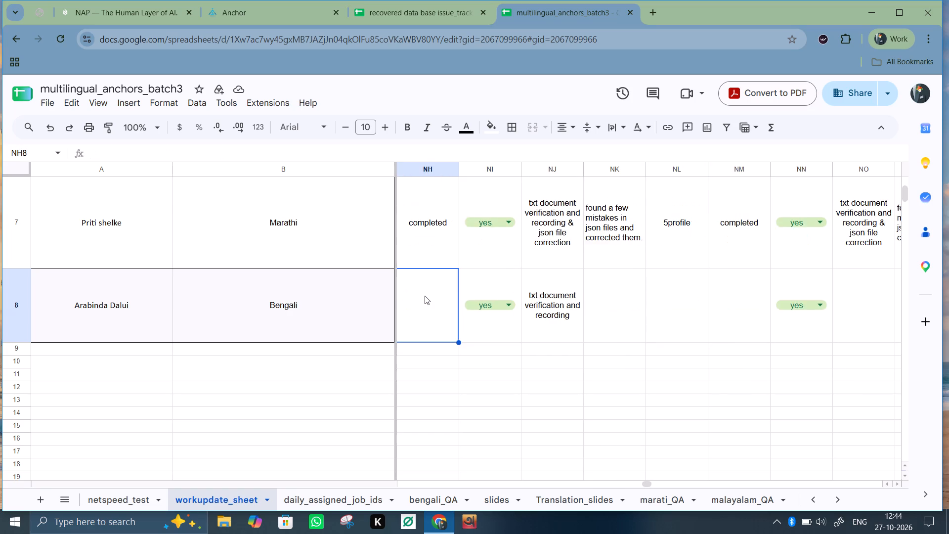
pyautogui.press('Right')
pyautogui.press('Right')
pyautogui.press('Left')
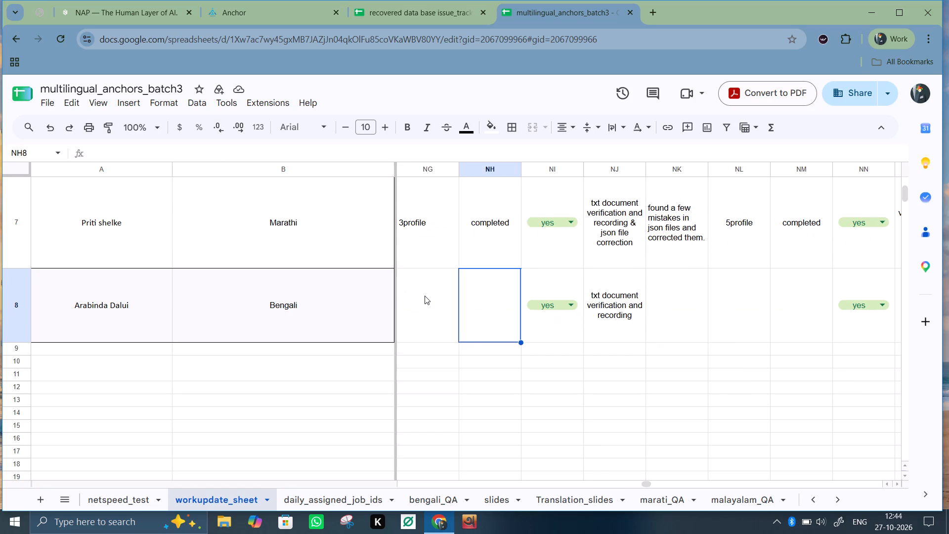
# Review the Bengali row's earlier attendance and work entries from NH8 back to MJ8.
pyautogui.press('Left')
pyautogui.press('Left')
pyautogui.press('Left')
pyautogui.press('Left')
pyautogui.press('Left')
pyautogui.press('Left')
pyautogui.press('Left')
pyautogui.press('Left')
pyautogui.press('Left')
pyautogui.press('Left')
pyautogui.press('Left')
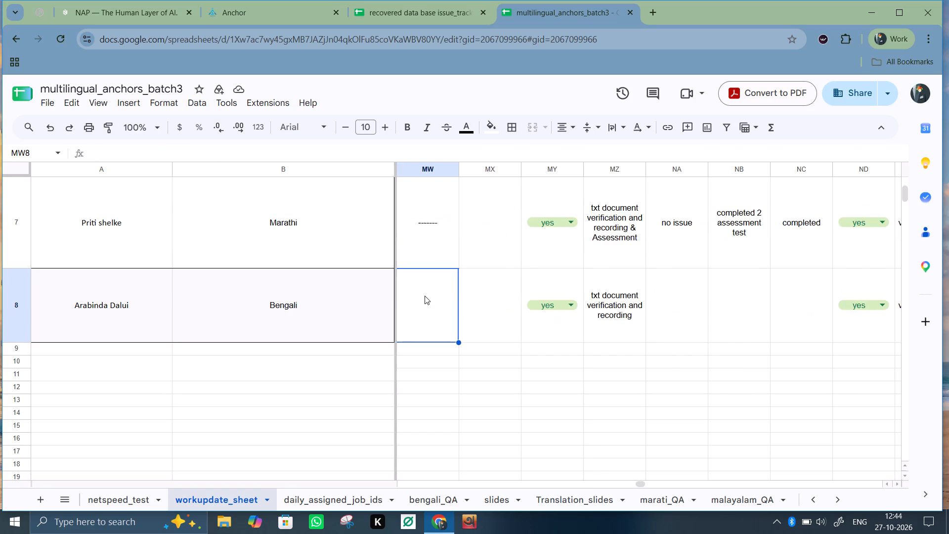
pyautogui.press('Left')
pyautogui.press('Left')
pyautogui.press('Left')
pyautogui.press('Left')
pyautogui.press('Left')
pyautogui.press('Left')
pyautogui.press('Left')
pyautogui.press('Left')
pyautogui.press('Left')
pyautogui.press('Left')
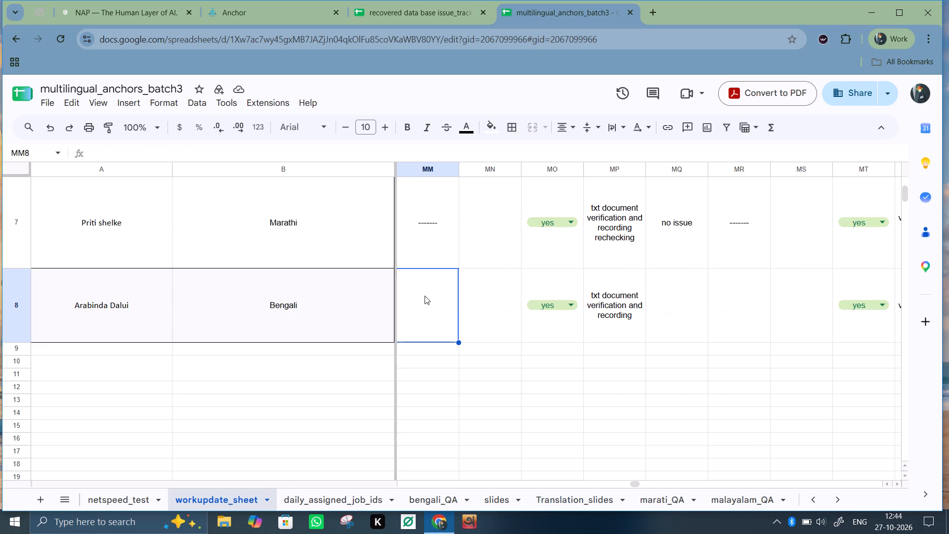
pyautogui.press('Left')
pyautogui.press('Left')
pyautogui.press('Left')
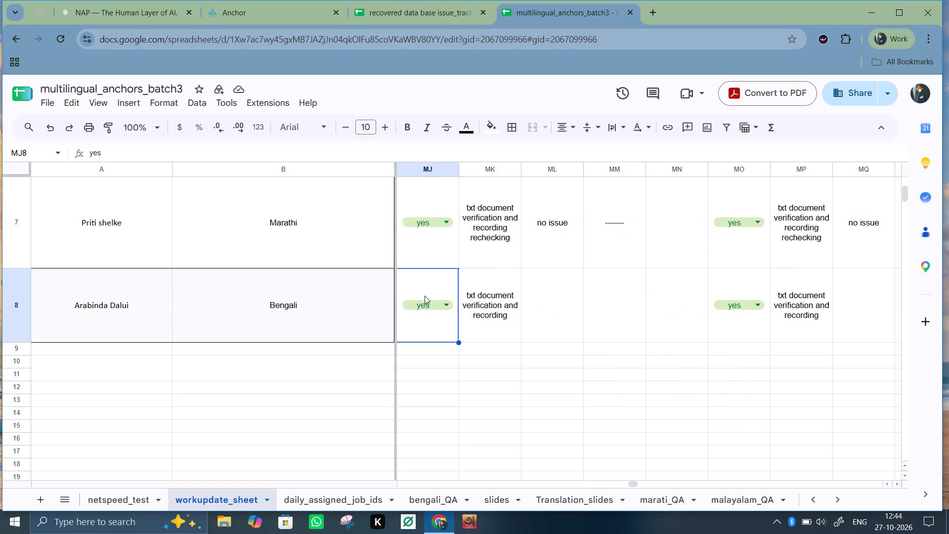
# Examine the Bengali row's entries between MJ8 and MR8 against the Marathi row's issue and work notes.
pyautogui.press('Right')
pyautogui.press('Right')
pyautogui.press('Right')
pyautogui.press('Right')
pyautogui.press('Right')
pyautogui.press('Right')
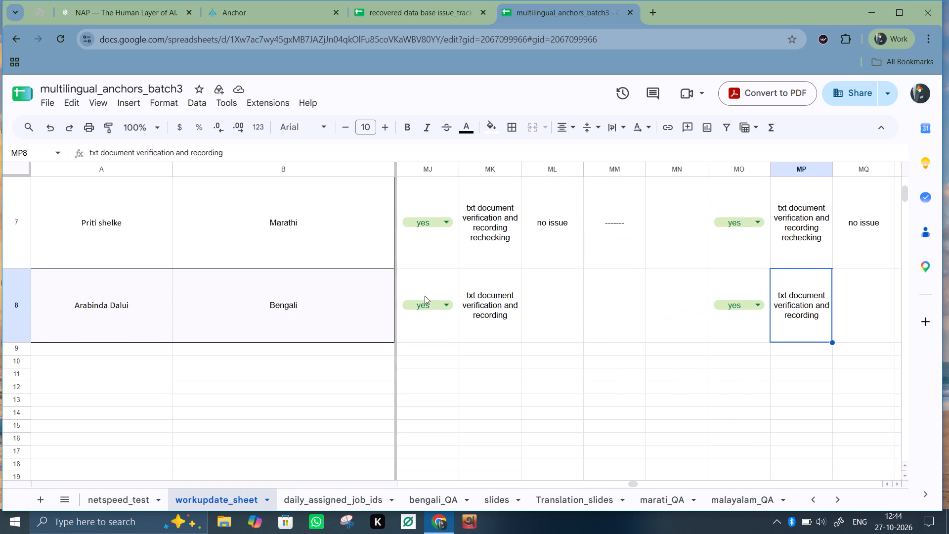
pyautogui.press('Right')
pyautogui.press('Right')
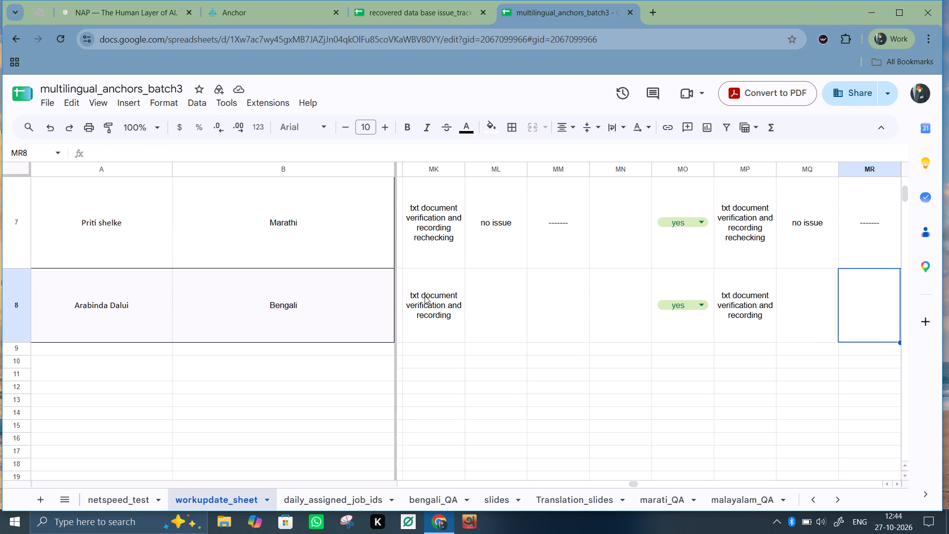
pyautogui.press('Left')
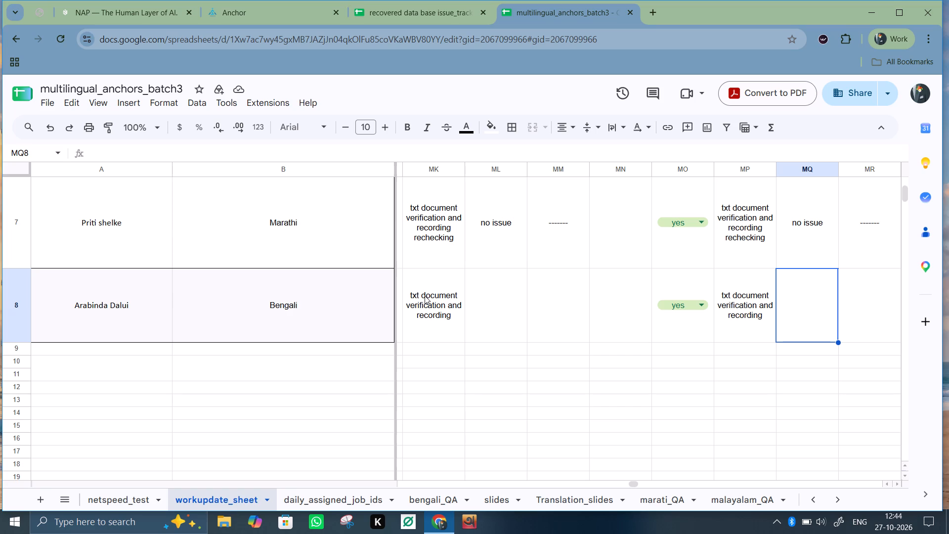
pyautogui.press('Left')
pyautogui.press('Left')
pyautogui.press('Left')
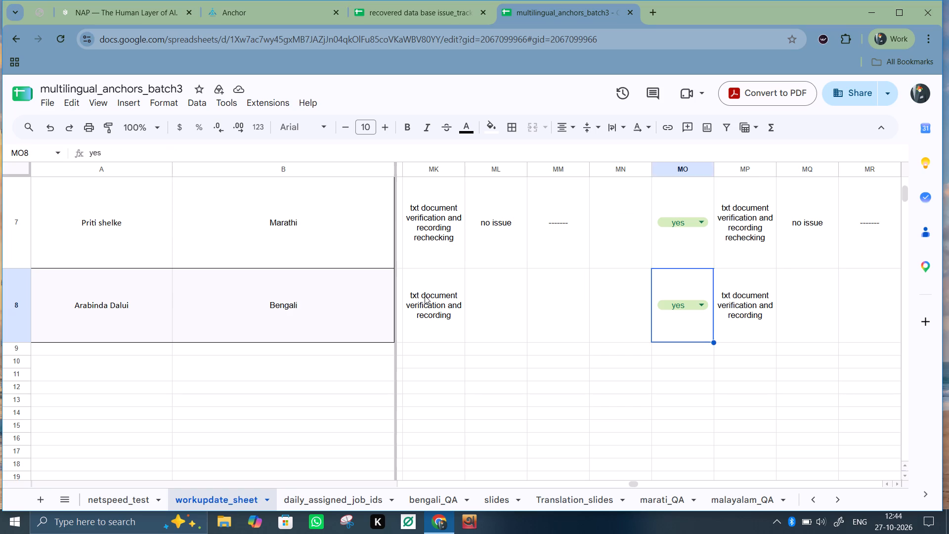
# Review the Bengali row's earlier attendance, work and completed-count entries from MO8 back to KU8.
pyautogui.press('Left')
pyautogui.press('Left')
pyautogui.press('Left')
pyautogui.press('Left')
pyautogui.press('Left')
pyautogui.press('Left')
pyautogui.press('Left')
pyautogui.press('Left')
pyautogui.press('Left')
pyautogui.press('Left')
pyautogui.press('Left')
pyautogui.press('Left')
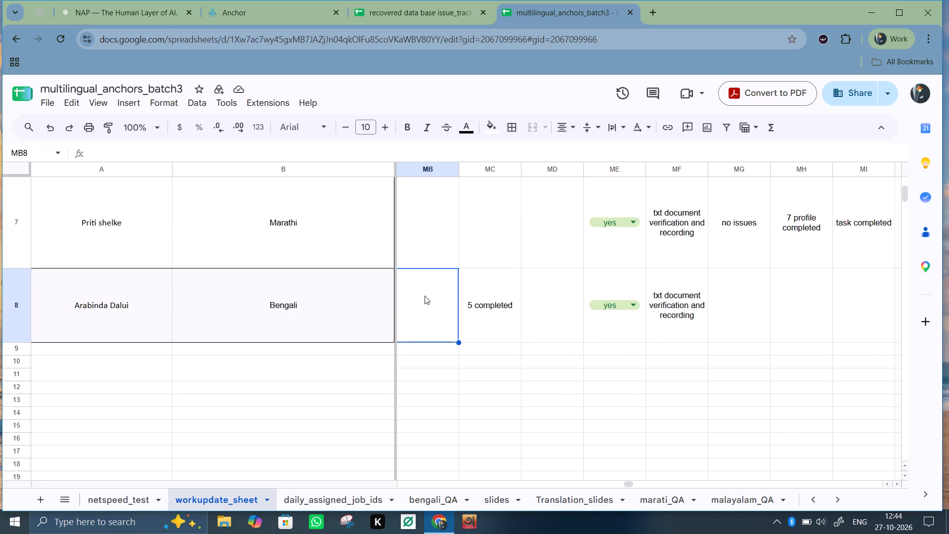
pyautogui.press('Left')
pyautogui.press('Left')
pyautogui.press('Left')
pyautogui.press('Left')
pyautogui.press('Left')
pyautogui.press('Left')
pyautogui.press('Left')
pyautogui.press('Left')
pyautogui.press('Left')
pyautogui.press('Left')
pyautogui.press('Left')
pyautogui.press('Left')
pyautogui.press('Left')
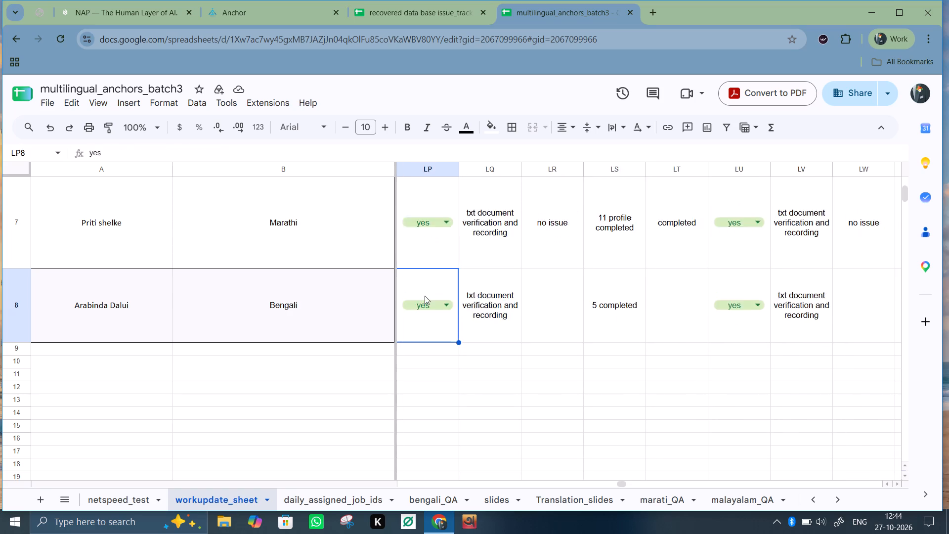
pyautogui.press('Left')
pyautogui.press('Left')
pyautogui.press('Left')
pyautogui.press('Left')
pyautogui.press('Left')
pyautogui.press('Left')
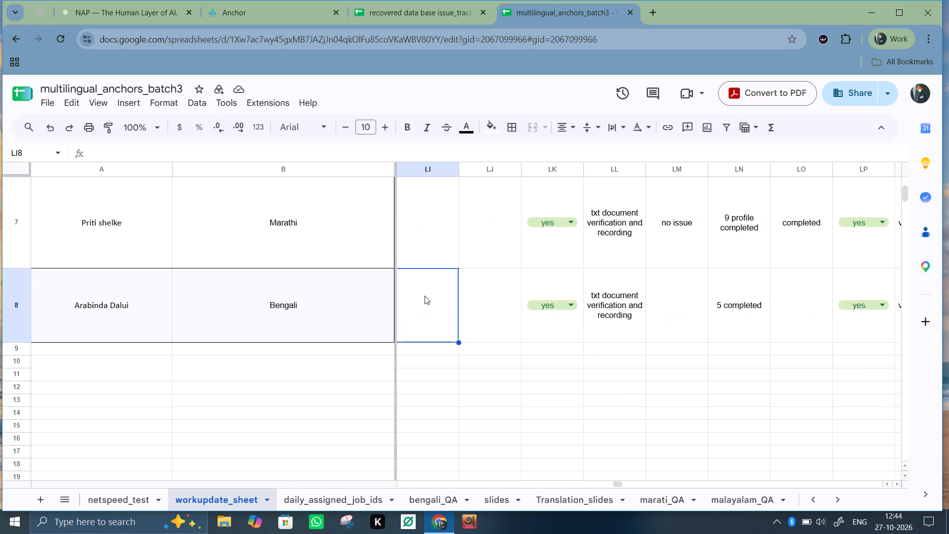
pyautogui.press('Left')
pyautogui.press('Left')
pyautogui.press('Left')
pyautogui.press('Left')
pyautogui.press('Left')
pyautogui.press('Left')
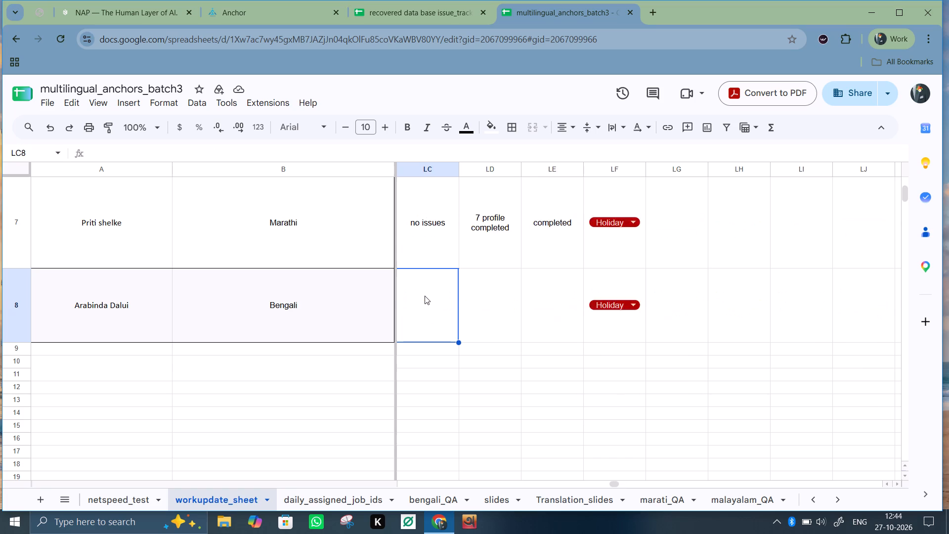
pyautogui.press('Left')
pyautogui.press('Left')
pyautogui.press('Left')
pyautogui.press('Left')
pyautogui.press('Left')
pyautogui.press('Left')
pyautogui.press('Left')
pyautogui.press('Left')
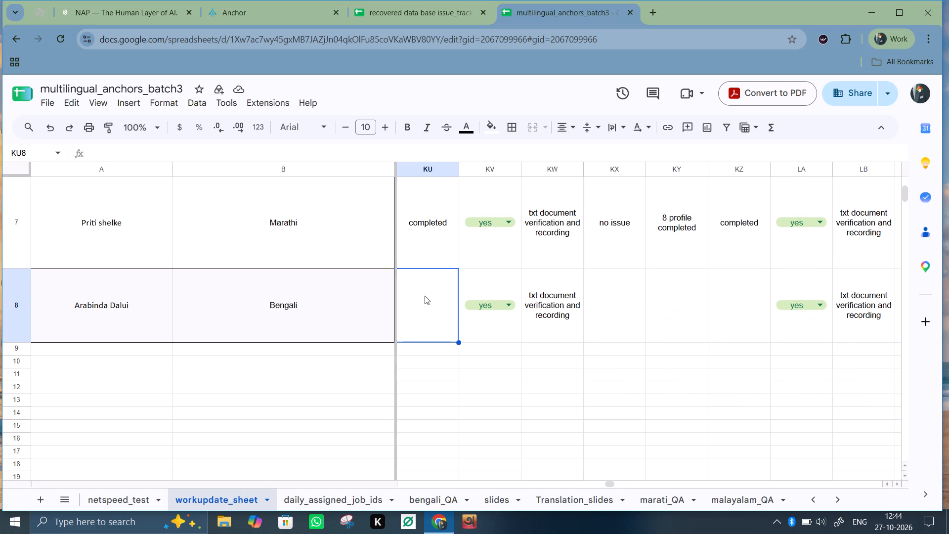
# Review the Bengali row's attendance, work and completed-count entries from KU8 forward to LN8 against the Marathi row.
pyautogui.press('Right')
pyautogui.press('Right')
pyautogui.press('Right')
pyautogui.press('Right')
pyautogui.press('Right')
pyautogui.press('Right')
pyautogui.press('Right')
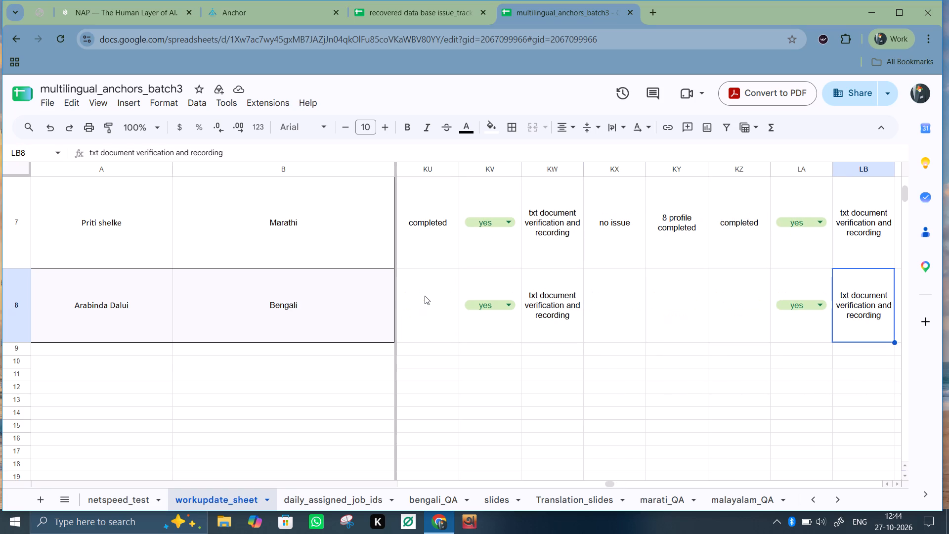
pyautogui.press('Right')
pyautogui.press('Right')
pyautogui.press('Right')
pyautogui.press('Right')
pyautogui.press('Right')
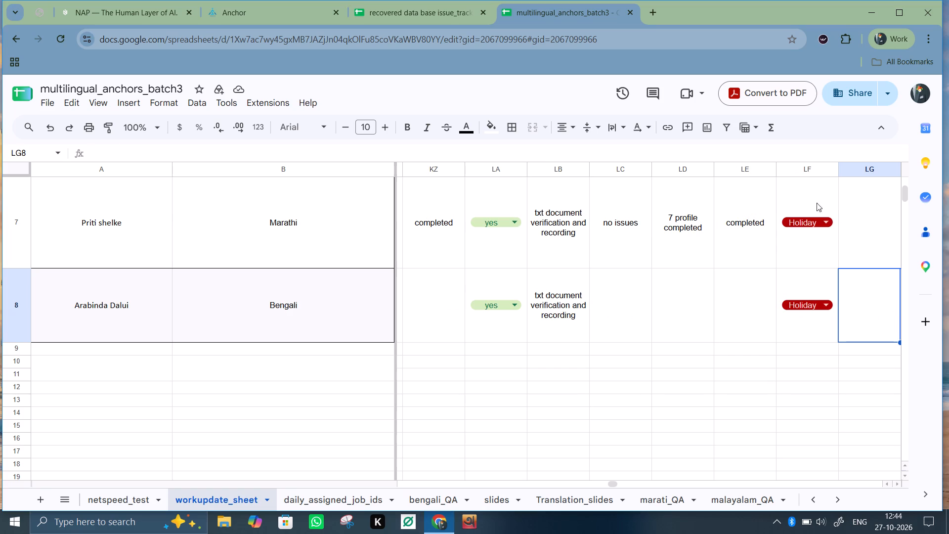
pyautogui.press('Right')
pyautogui.press('Right')
pyautogui.press('Right')
pyautogui.press('Right')
pyautogui.press('Right')
pyautogui.press('Right')
pyautogui.press('Right')
pyautogui.press('Left')
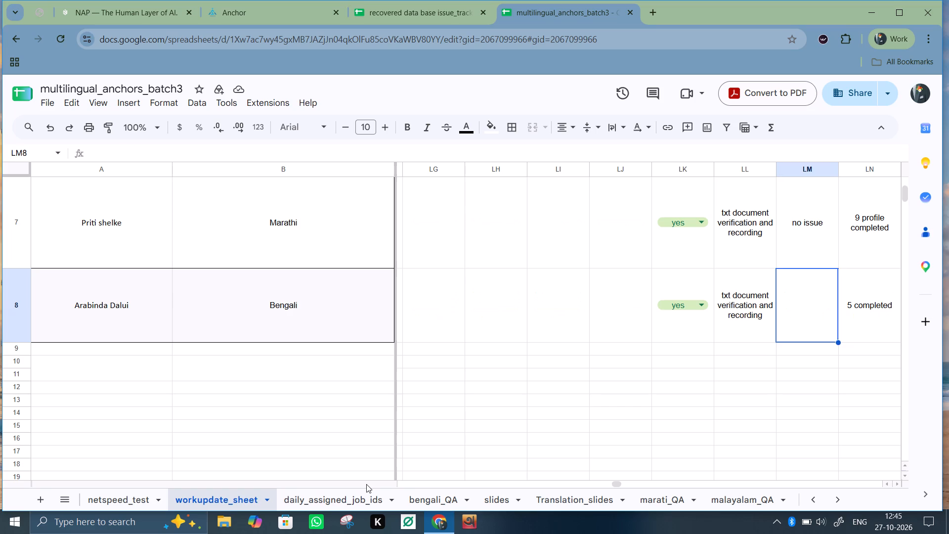
pyautogui.press('Right')
pyautogui.press('Left')
pyautogui.press('Left')
pyautogui.press('Left')
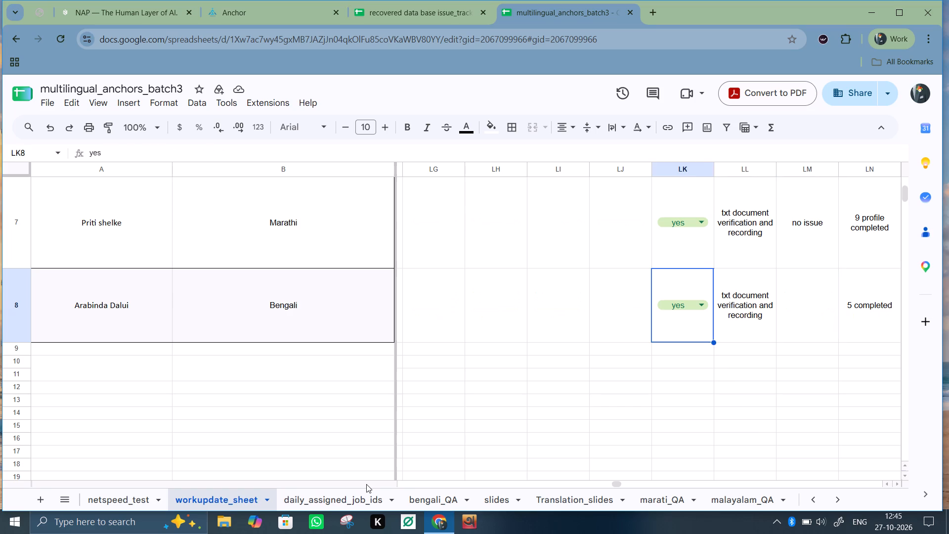
# Compare the Bengali row's attendance, work and completed-count entries from LK8 forward to MJ8 with the Marathi row's entries.
pyautogui.press('Right')
pyautogui.press('Right')
pyautogui.press('Right')
pyautogui.press('Right')
pyautogui.press('Right')
pyautogui.press('Right')
pyautogui.press('Right')
pyautogui.press('Right')
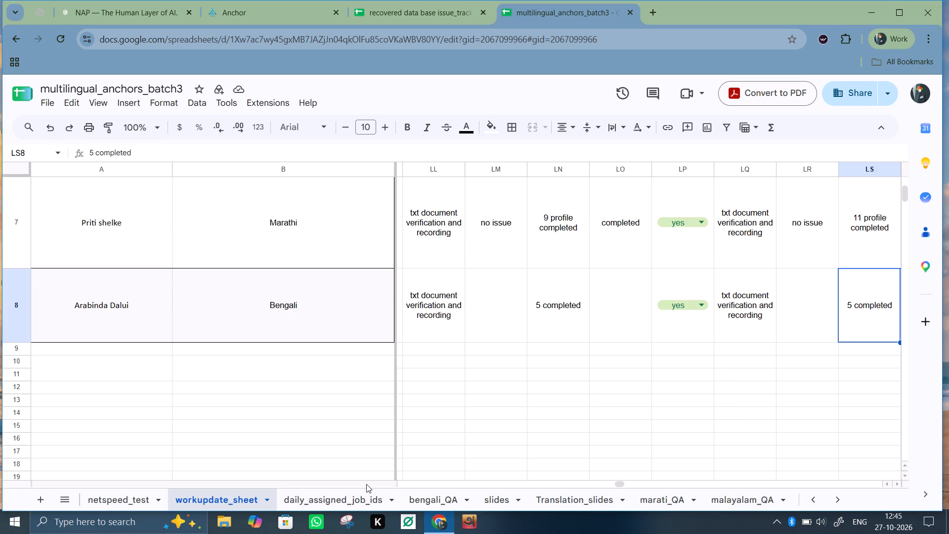
pyautogui.press('Right')
pyautogui.press('Right')
pyautogui.press('Right')
pyautogui.press('Right')
pyautogui.press('Right')
pyautogui.press('Right')
pyautogui.press('Right')
pyautogui.press('Right')
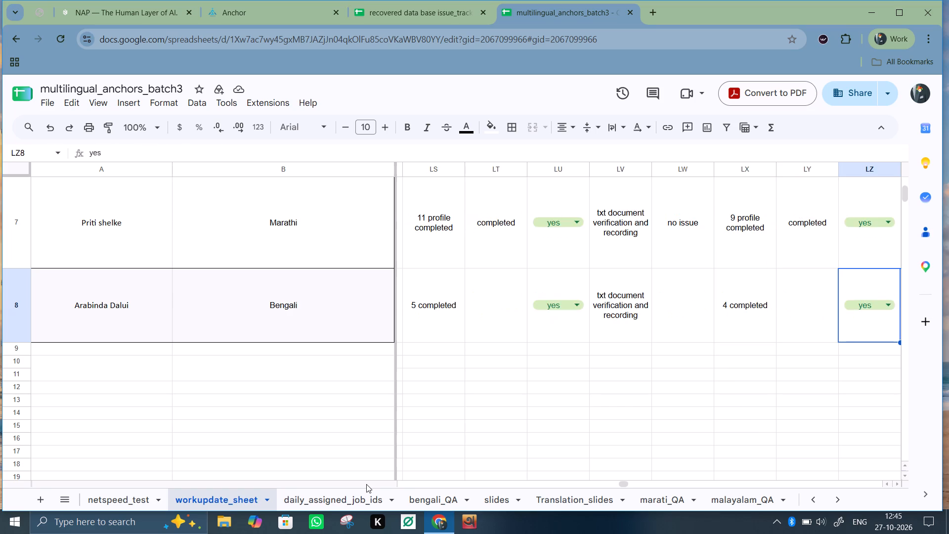
pyautogui.press('Right')
pyautogui.press('Right')
pyautogui.press('Right')
pyautogui.press('Right')
pyautogui.press('Right')
pyautogui.press('Right')
pyautogui.press('Right')
pyautogui.press('Right')
pyautogui.press('Right')
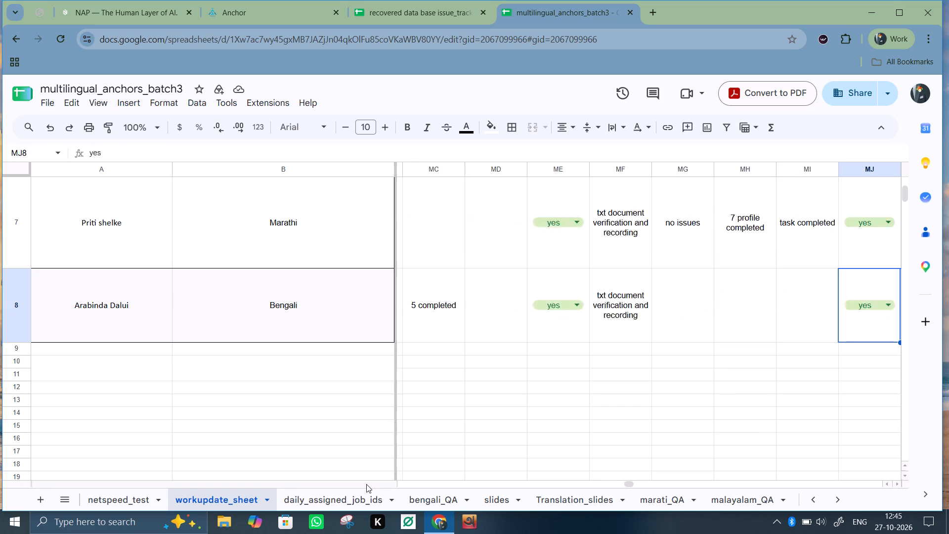
# Examine the Bengali row's attendance, work and issue cells from MJ8 forward to MX8 against the Marathi row's notes.
pyautogui.press('Right')
pyautogui.press('Right')
pyautogui.press('Right')
pyautogui.press('Right')
pyautogui.press('Right')
pyautogui.press('Right')
pyautogui.press('Right')
pyautogui.press('Right')
pyautogui.press('Right')
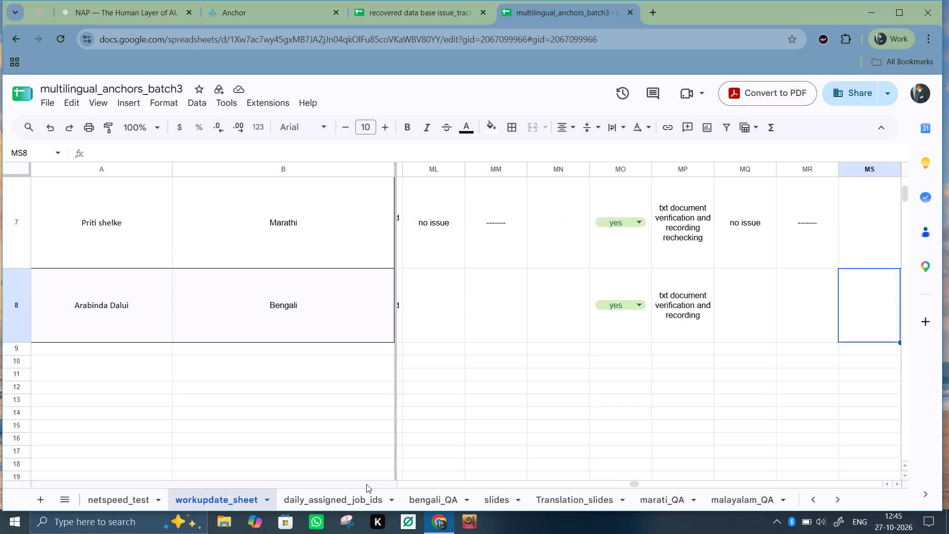
pyautogui.press('Right')
pyautogui.press('Left')
pyautogui.press('Left')
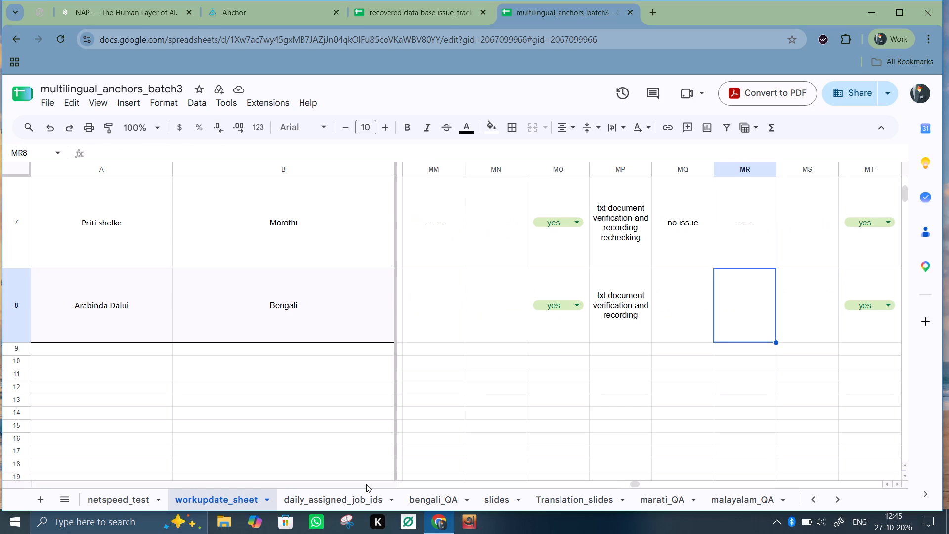
pyautogui.press('Left')
pyautogui.press('Right')
pyautogui.press('Right')
pyautogui.press('Right')
pyautogui.press('Right')
pyautogui.press('Right')
pyautogui.press('Right')
pyautogui.press('Right')
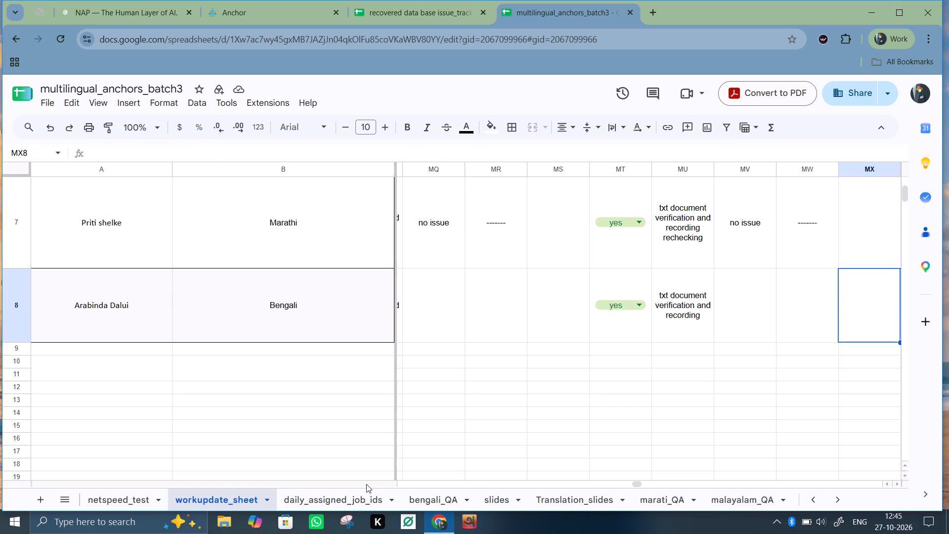
# Review the Bengali row's attendance and work entries from MX8 forward to NS8 against the Marathi row.
pyautogui.press('Right')
pyautogui.press('Right')
pyautogui.press('Right')
pyautogui.press('Right')
pyautogui.press('Right')
pyautogui.press('Right')
pyautogui.press('Right')
pyautogui.press('Right')
pyautogui.press('Right')
pyautogui.press('Right')
pyautogui.press('Right')
pyautogui.press('Right')
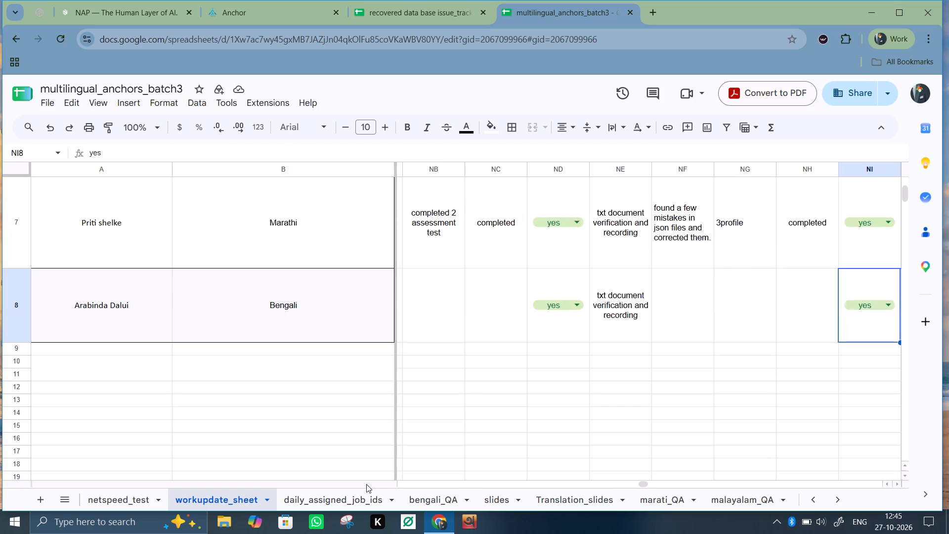
pyautogui.press('Right')
pyautogui.press('Right')
pyautogui.press('Right')
pyautogui.press('Right')
pyautogui.press('Right')
pyautogui.press('Right')
pyautogui.press('Right')
pyautogui.press('Right')
pyautogui.press('Right')
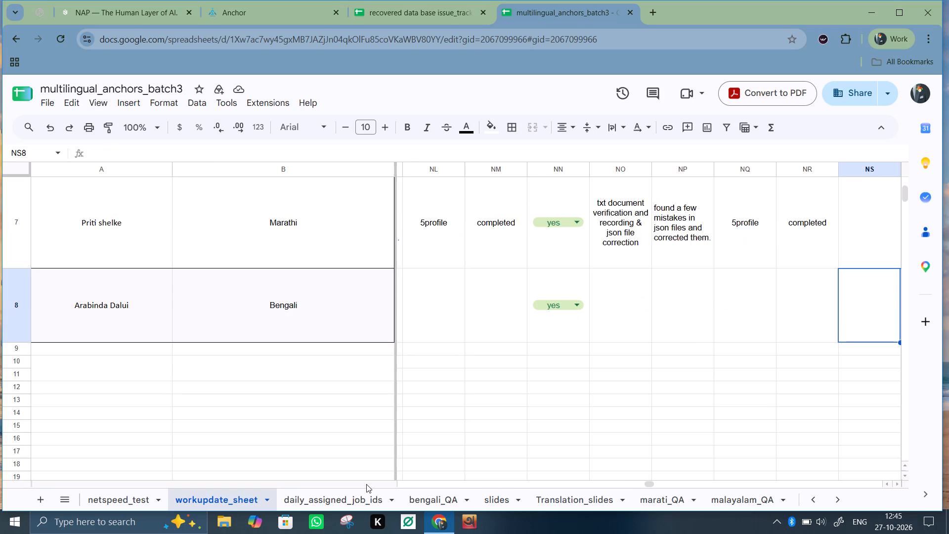
# Check the Bengali row's work, issue, profile-count and status cells NO8 to NR8 against the Marathi row's entries.
pyautogui.press('Right')
pyautogui.press('Right')
pyautogui.press('Left')
pyautogui.press('Left')
pyautogui.press('Left')
pyautogui.press('Left')
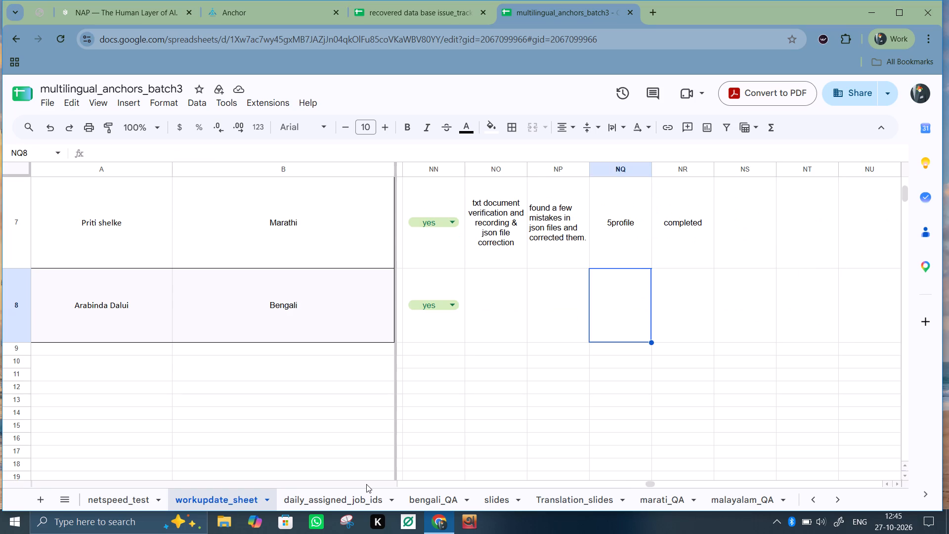
pyautogui.press('Left')
pyautogui.press('Left')
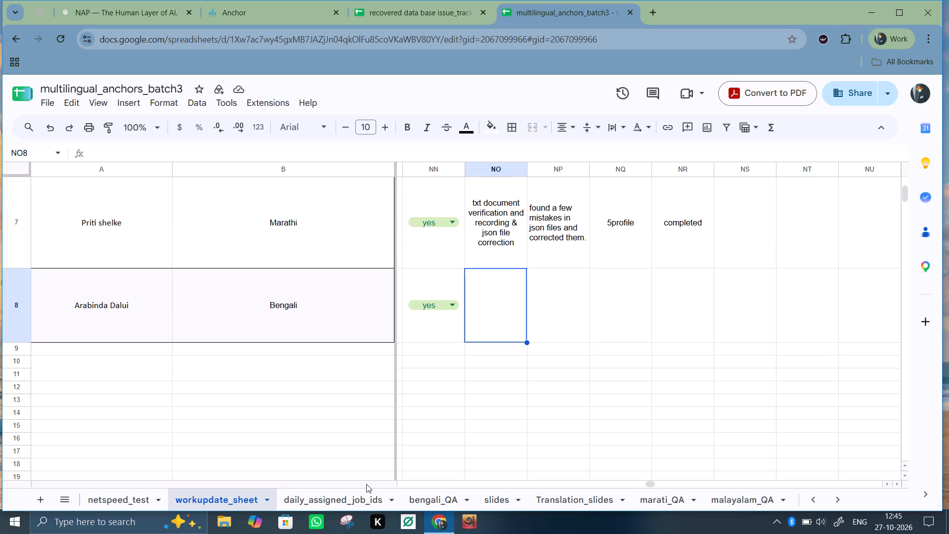
pyautogui.press('Right')
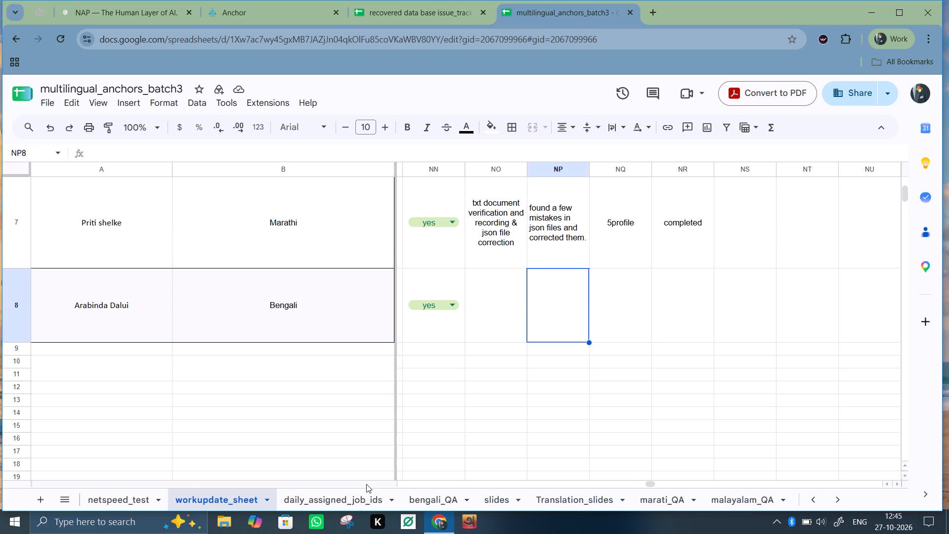
pyautogui.press('Right')
pyautogui.press('Right')
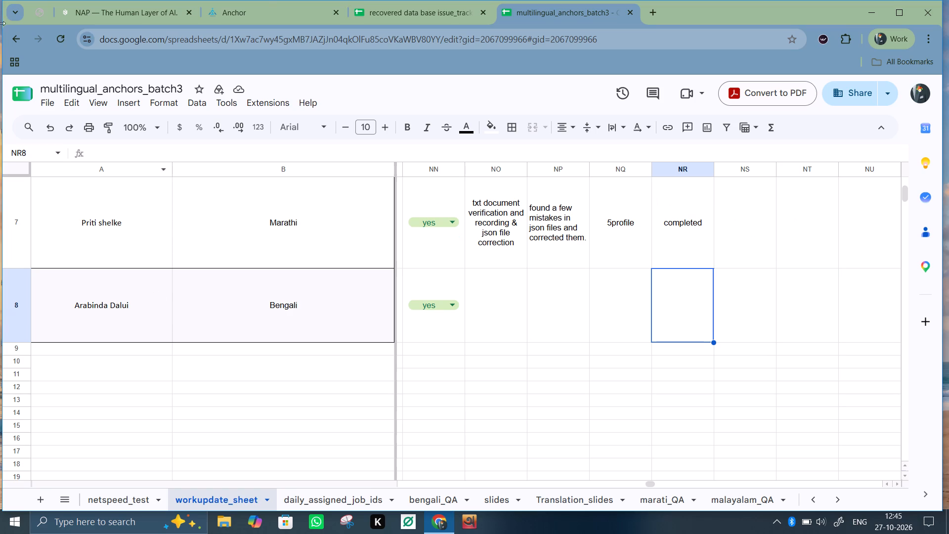
# Look through the Anchor recording dashboard, the issue-tracking spreadsheet, the work update sheet and the NAP available jobs page.
pyautogui.click(260, 10)
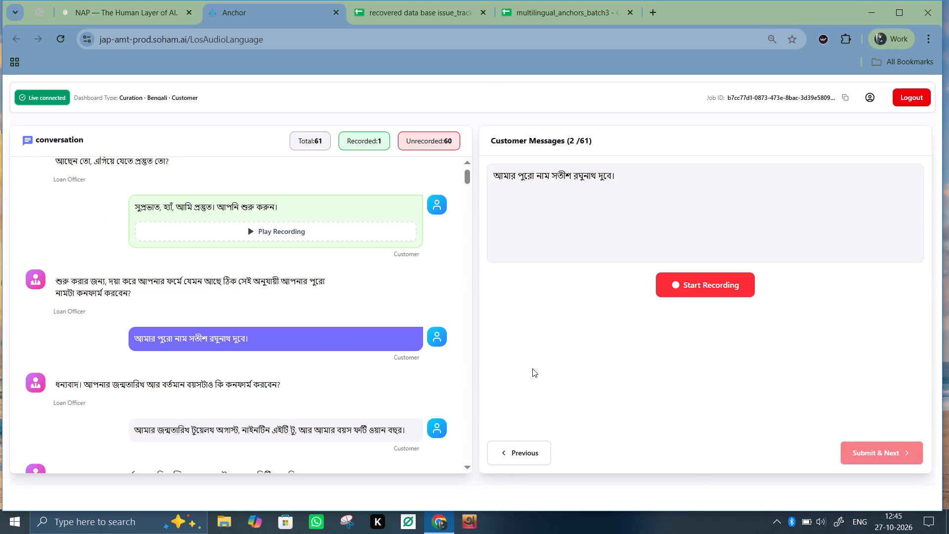
pyautogui.click(411, 12)
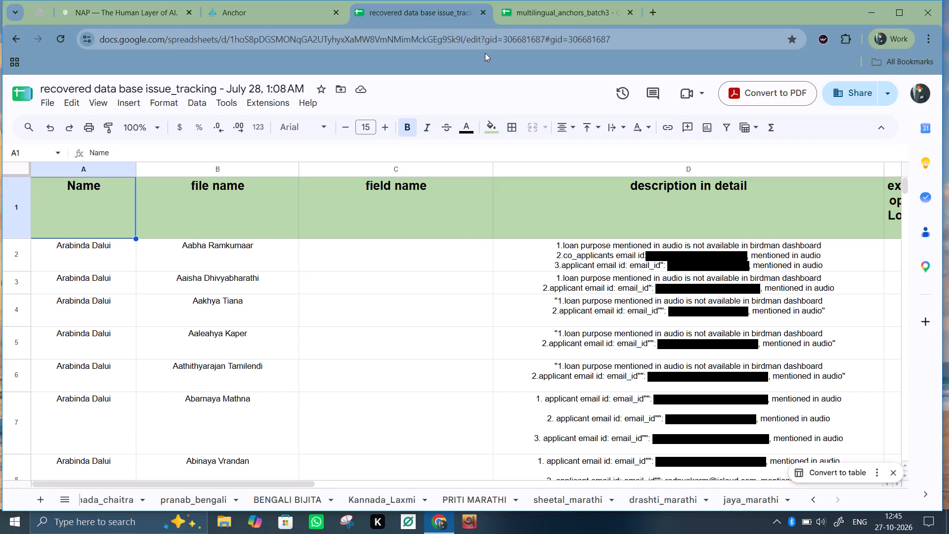
pyautogui.click(538, 9)
pyautogui.click(272, 6)
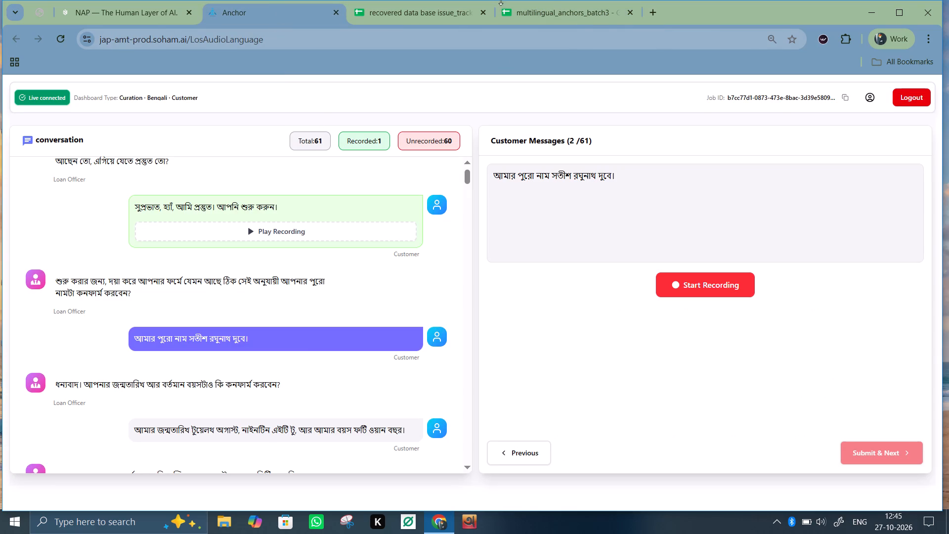
pyautogui.click(579, 15)
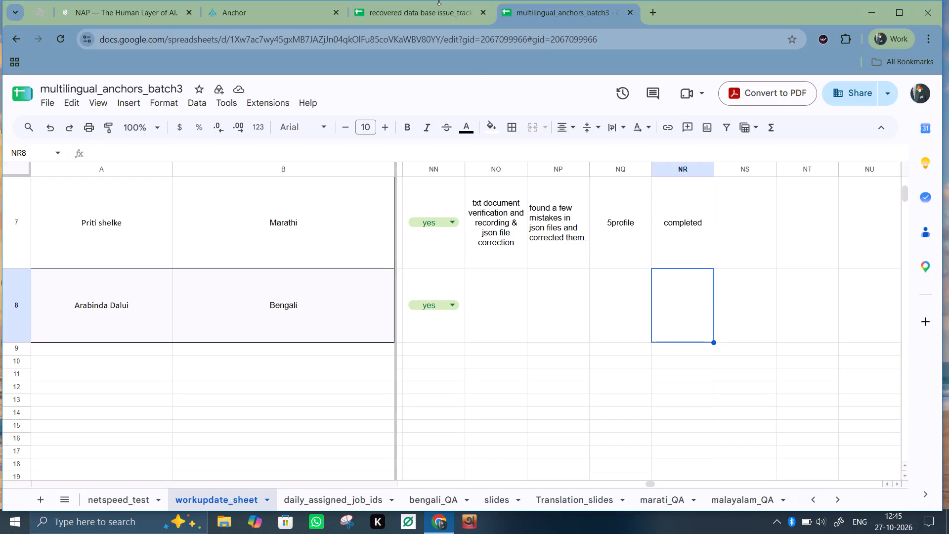
pyautogui.click(434, 9)
pyautogui.click(577, 8)
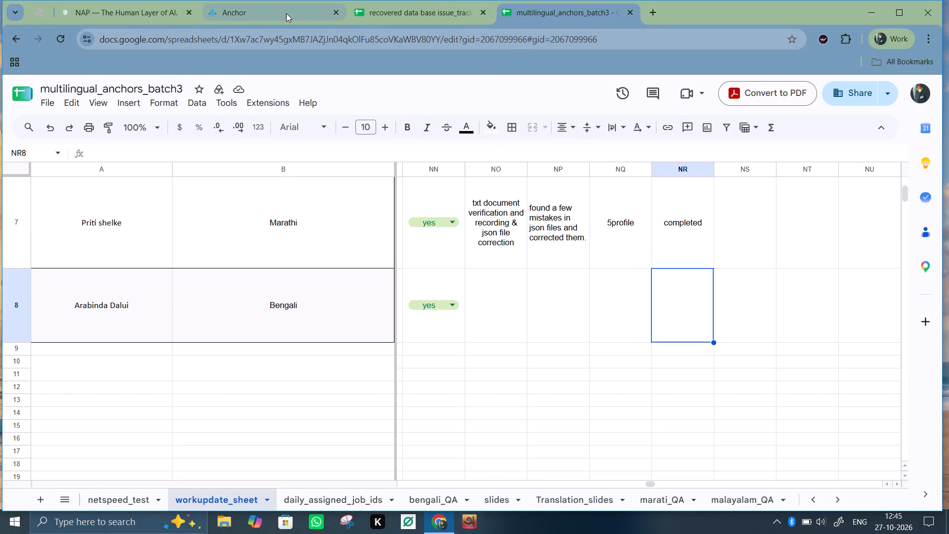
pyautogui.click(403, 8)
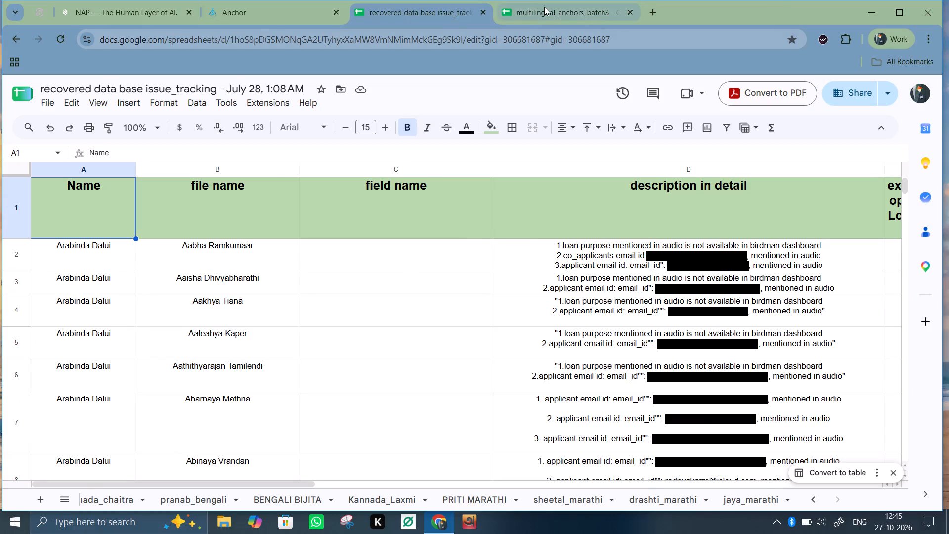
pyautogui.click(544, 7)
pyautogui.click(408, 12)
pyautogui.click(276, 6)
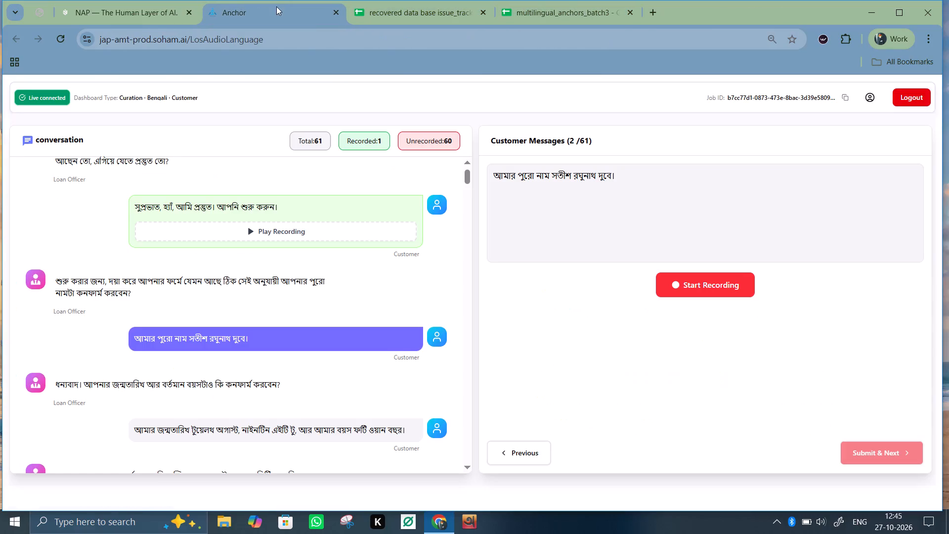
pyautogui.click(103, 5)
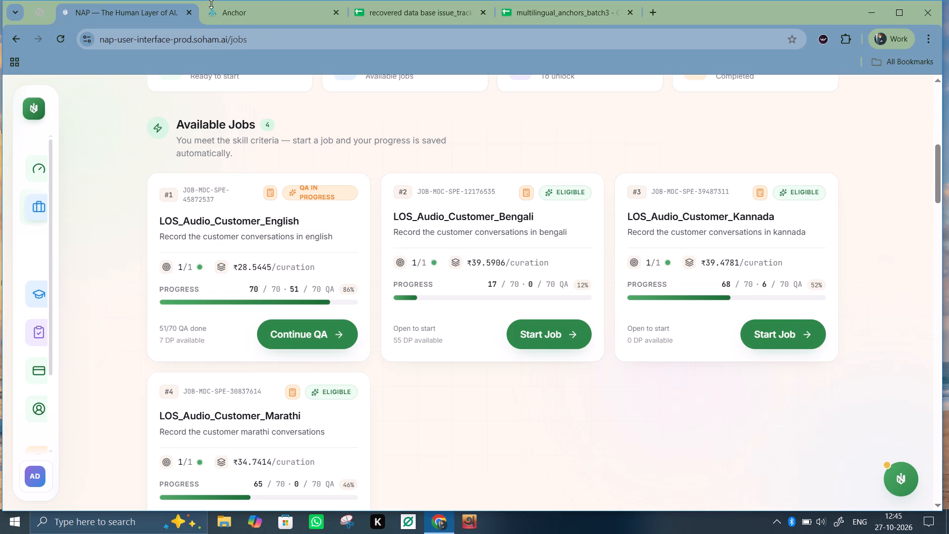
pyautogui.click(261, 11)
pyautogui.click(411, 9)
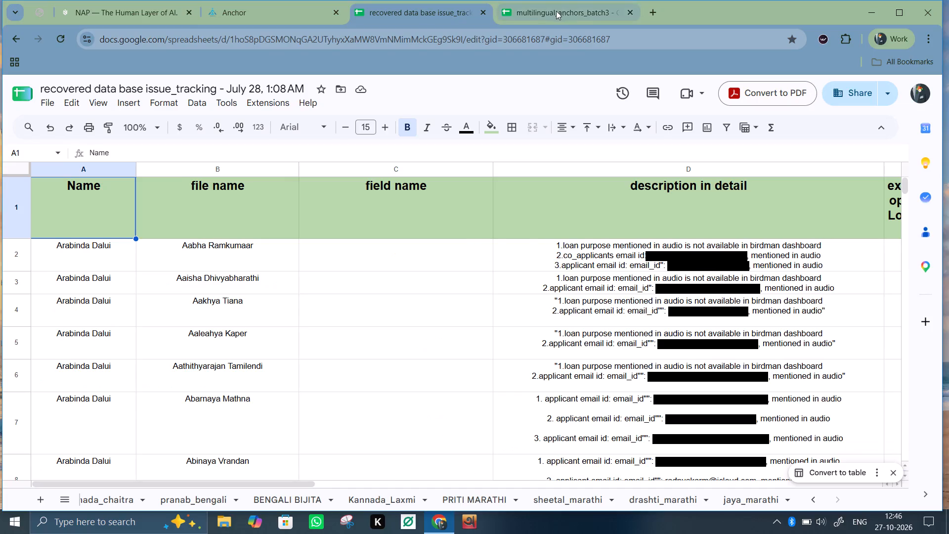
pyautogui.click(556, 11)
pyautogui.click(256, 7)
pyautogui.click(404, 8)
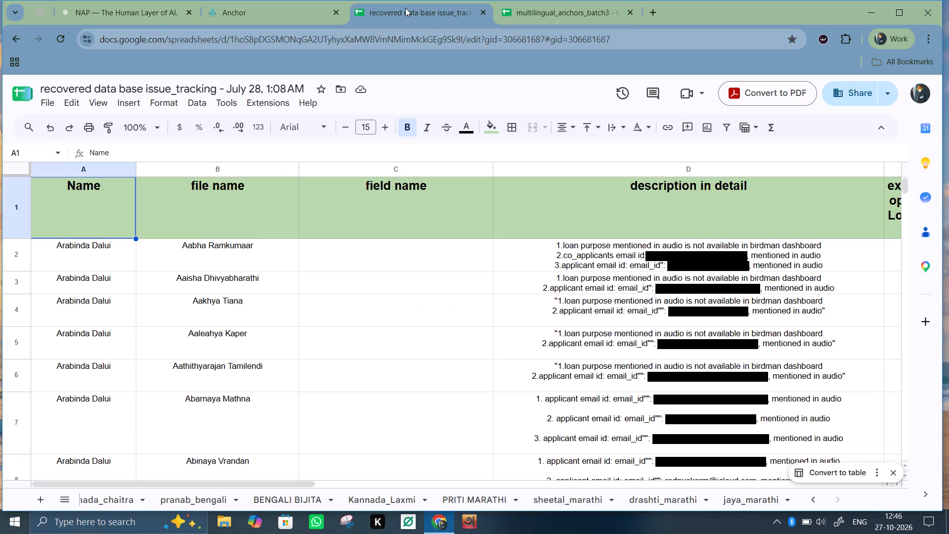
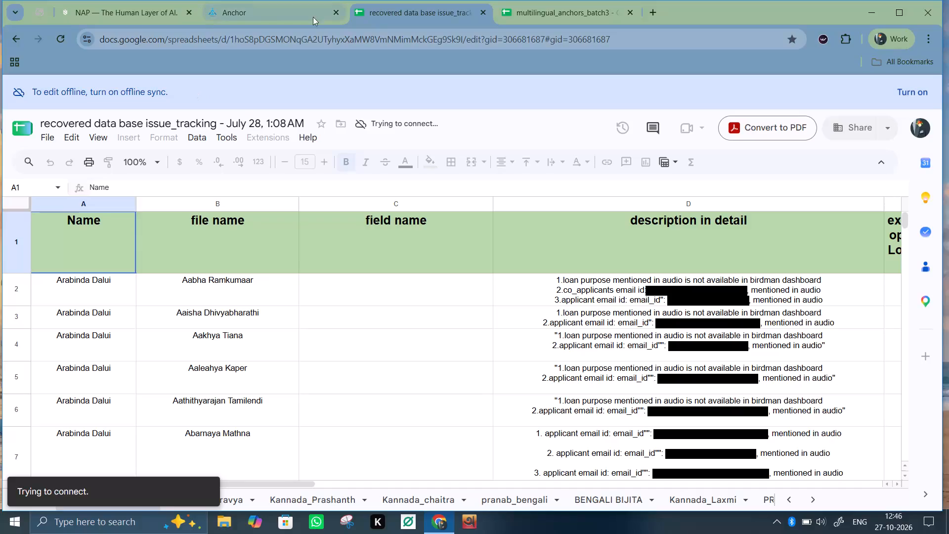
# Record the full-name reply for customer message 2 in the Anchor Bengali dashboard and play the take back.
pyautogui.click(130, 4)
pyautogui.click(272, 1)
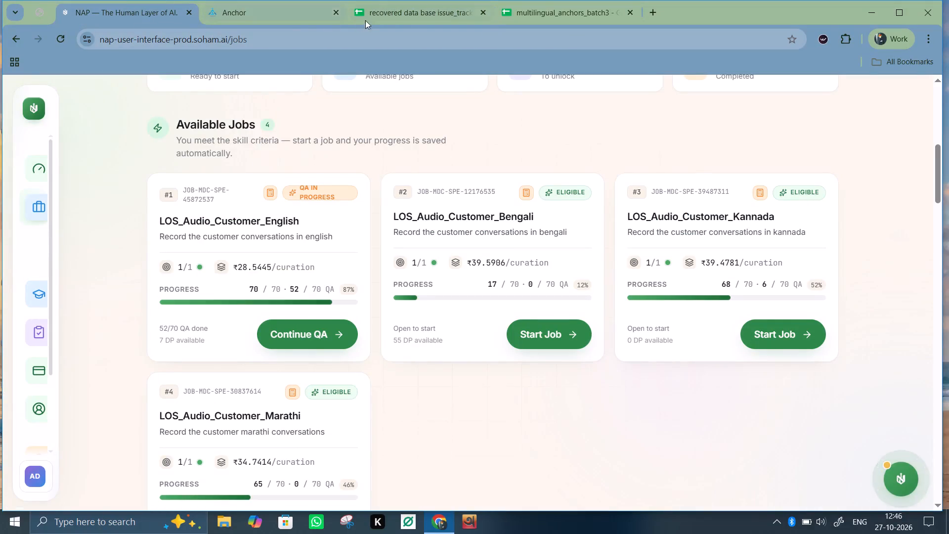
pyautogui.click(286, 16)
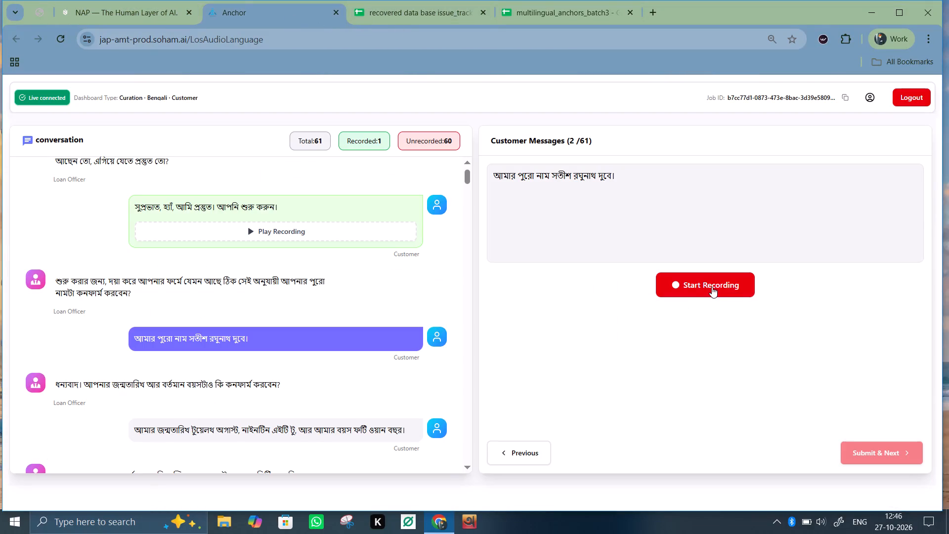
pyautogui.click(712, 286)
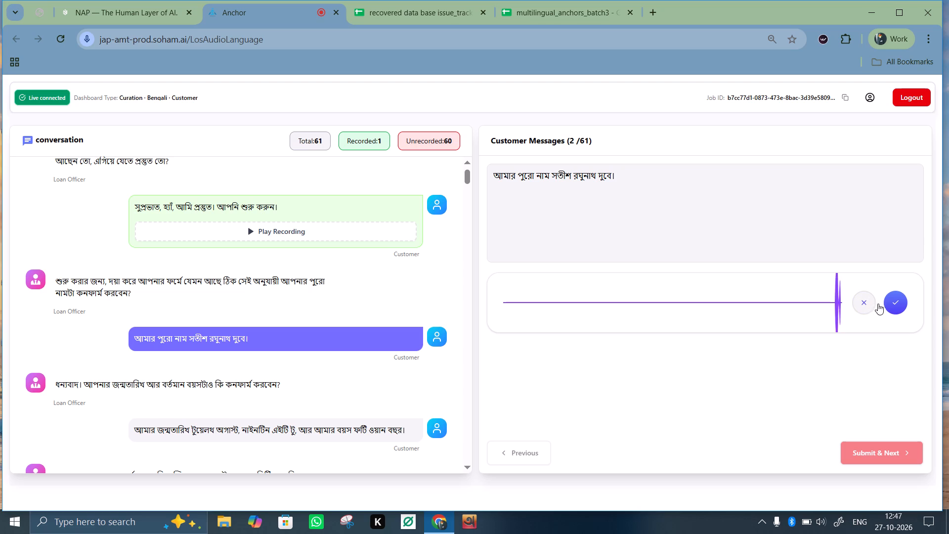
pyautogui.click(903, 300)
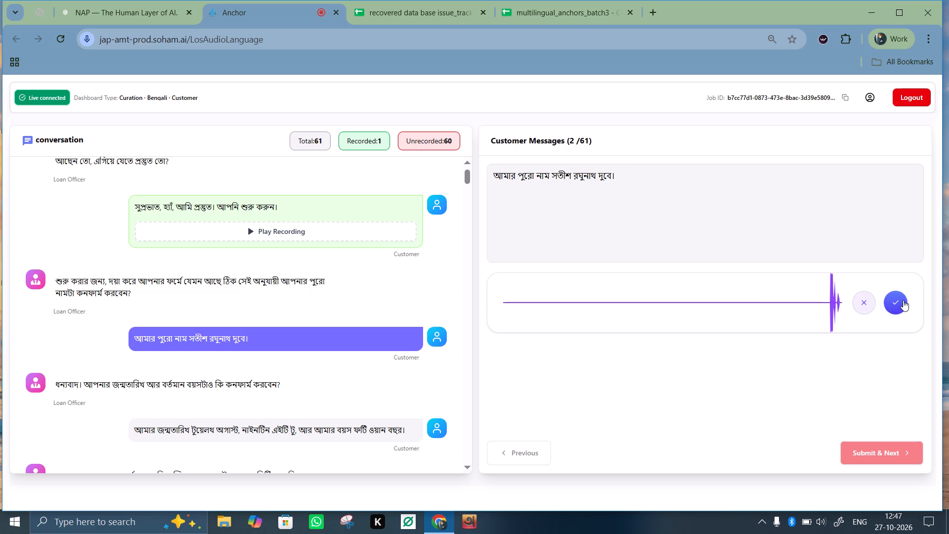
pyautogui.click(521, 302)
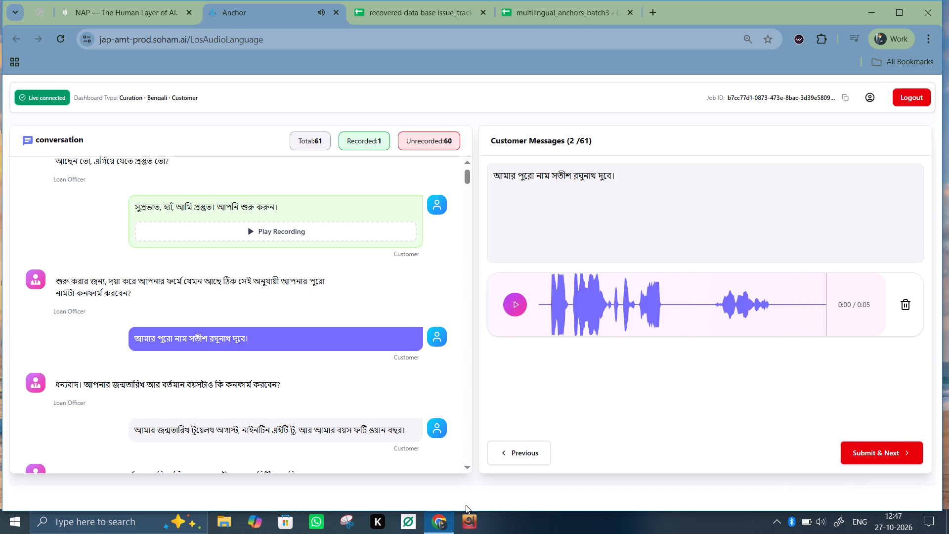
# Return to customer message 1, re-record the Bengali greeting reply and submit it.
pyautogui.click(517, 457)
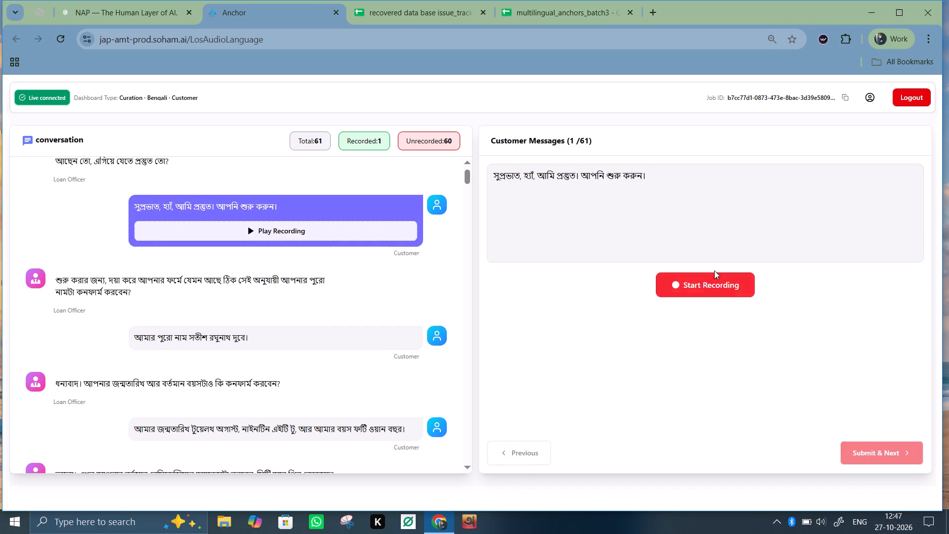
pyautogui.click(674, 290)
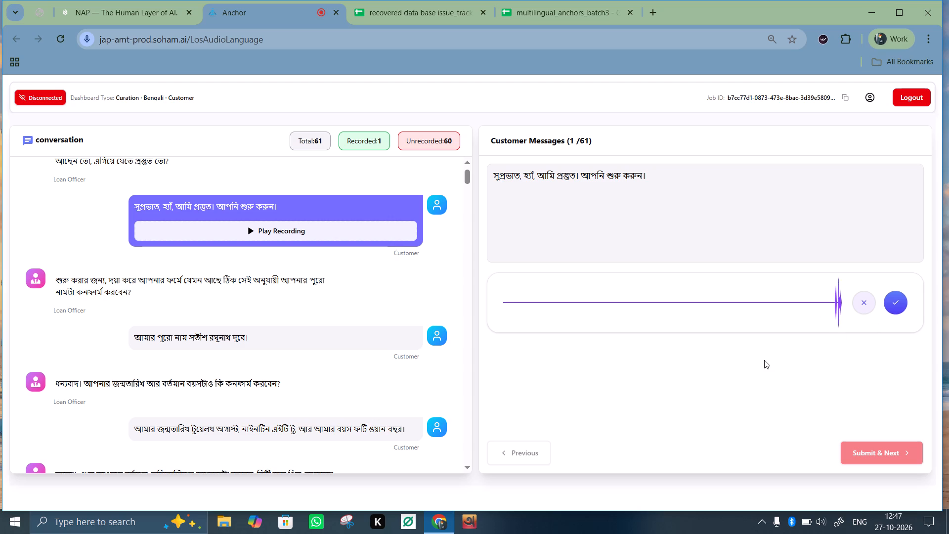
pyautogui.click(893, 303)
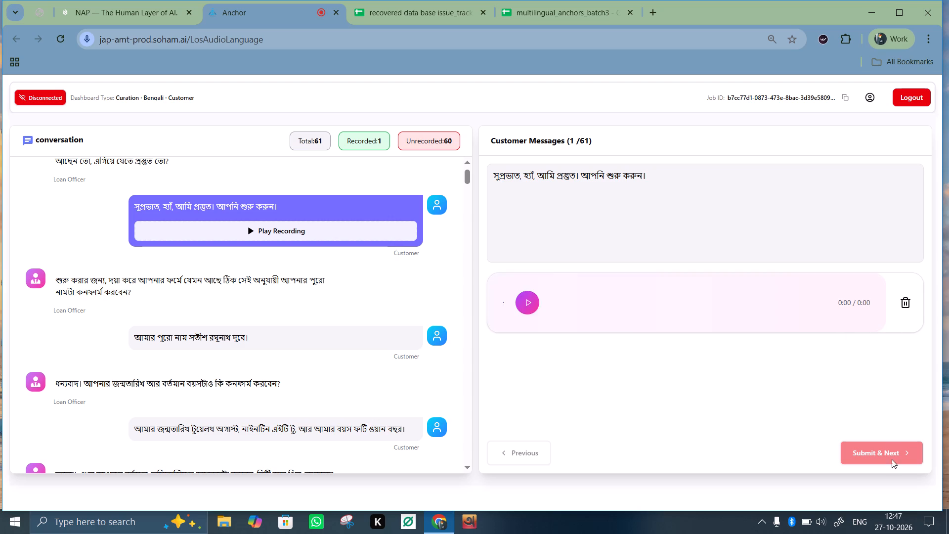
pyautogui.click(893, 450)
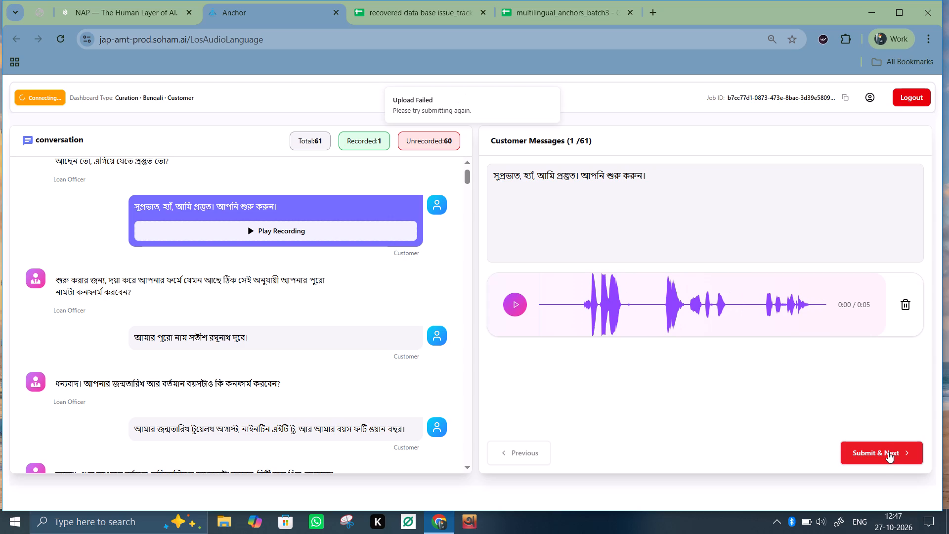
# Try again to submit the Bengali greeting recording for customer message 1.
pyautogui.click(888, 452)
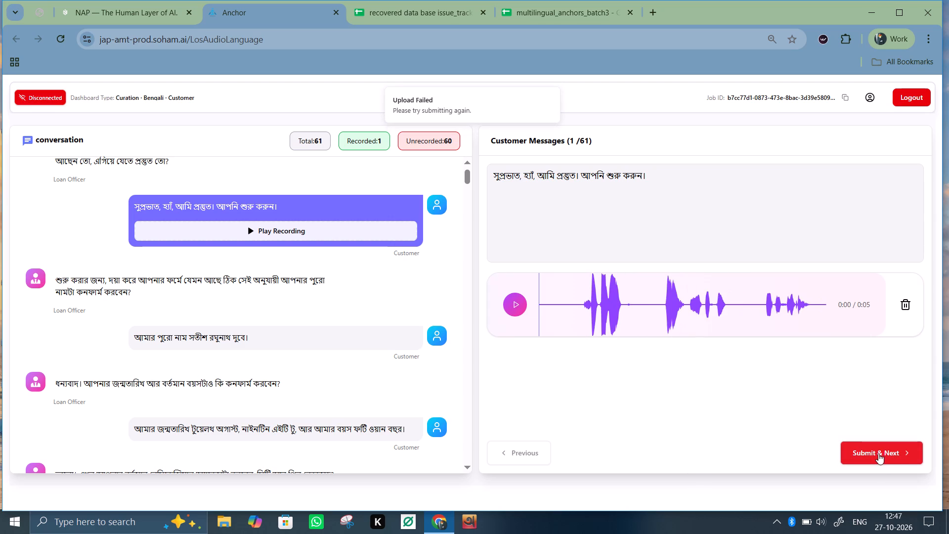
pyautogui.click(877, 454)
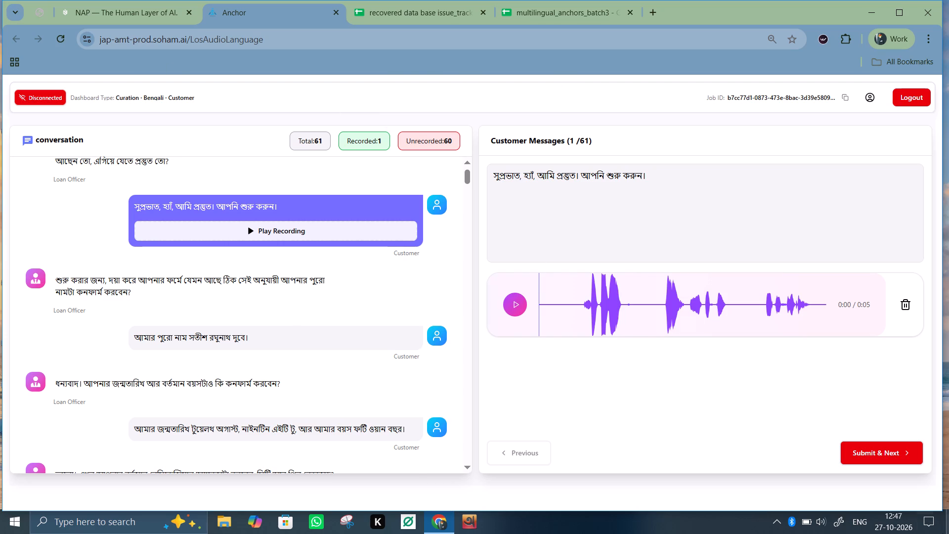
# Reconnect the computer to the Android phone's Wi-Fi hotspot through the Windows network settings and return to the recording dashboard.
pyautogui.click(927, 525)
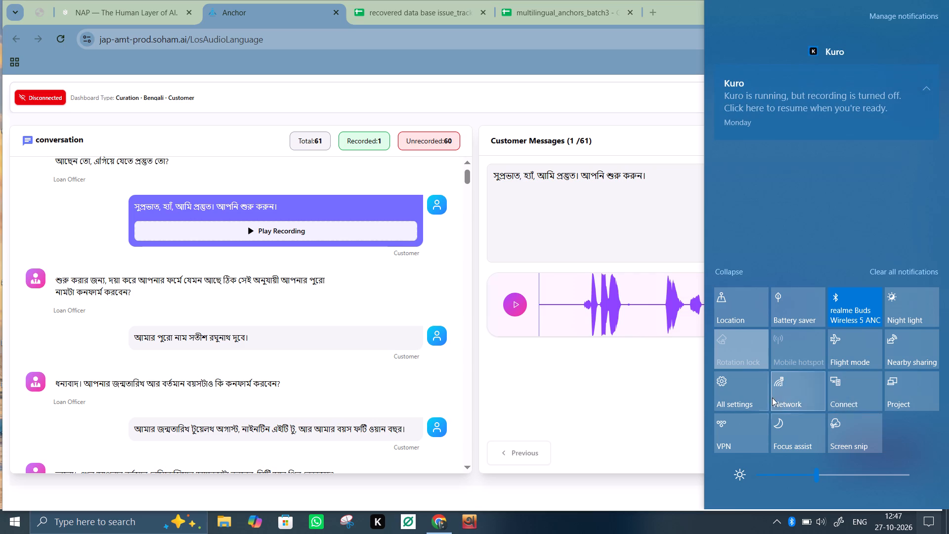
pyautogui.click(773, 395)
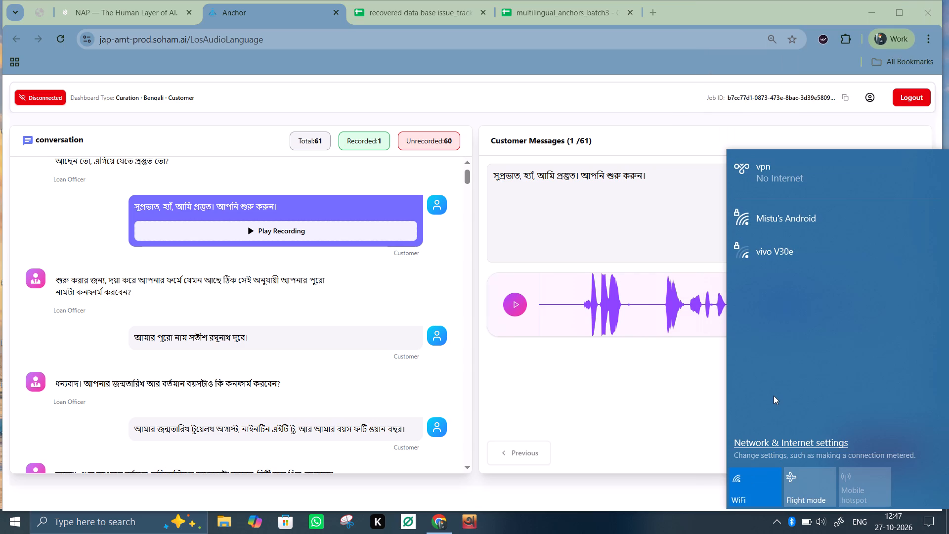
pyautogui.click(812, 232)
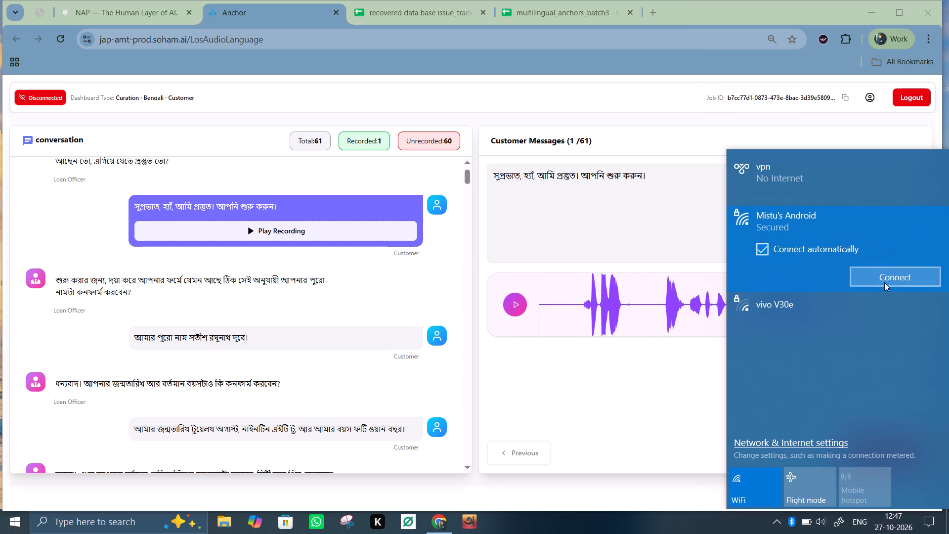
pyautogui.click(892, 277)
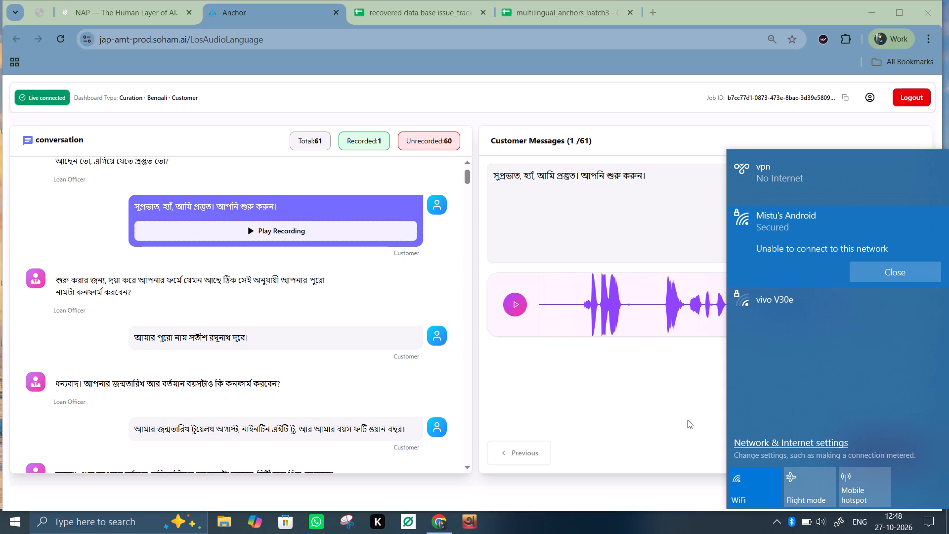
pyautogui.click(887, 269)
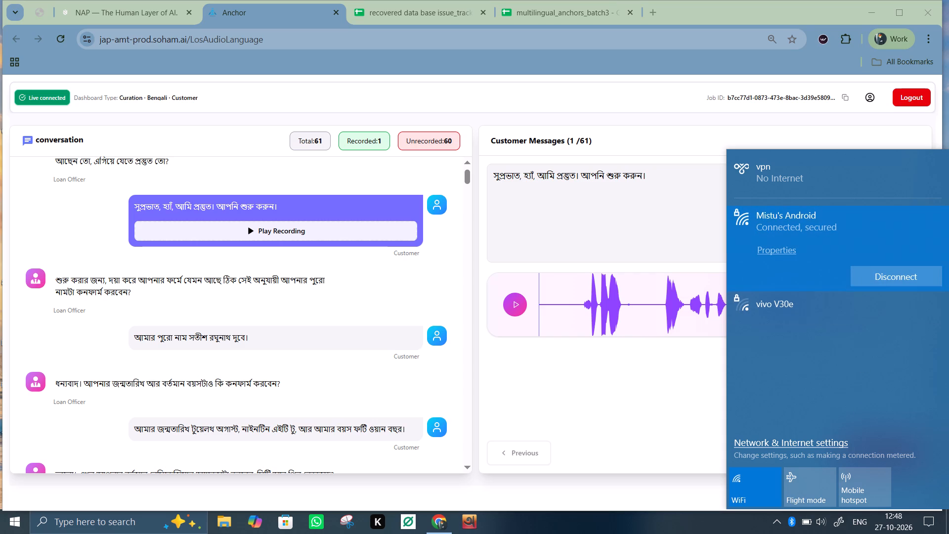
pyautogui.click(639, 227)
# Submit the Bengali greeting recording for customer message 1 and move on to customer message 2.
pyautogui.click(891, 452)
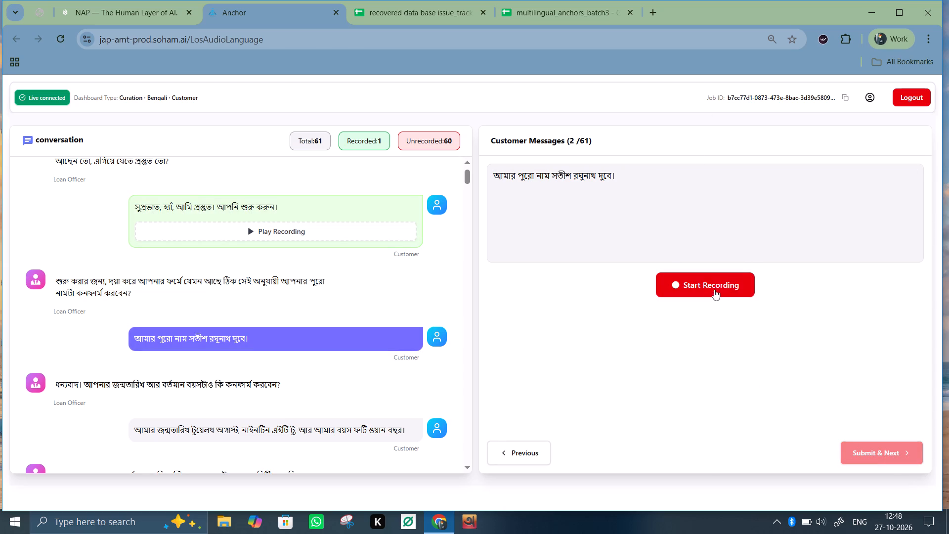
# Record the Bengali full-name reply for customer message 2.
pyautogui.click(713, 287)
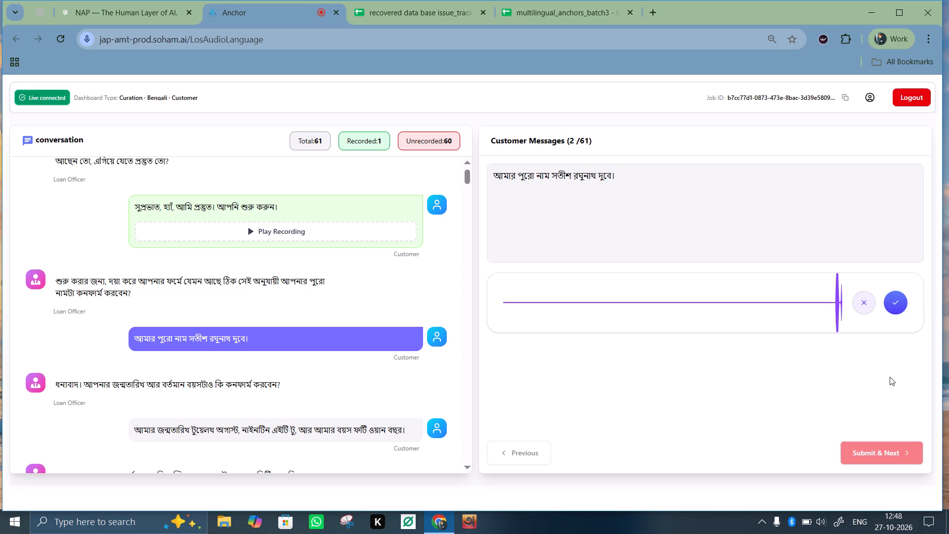
# Finish the recording of the full-name reply for customer message 2, play it back and submit it.
pyautogui.click(898, 301)
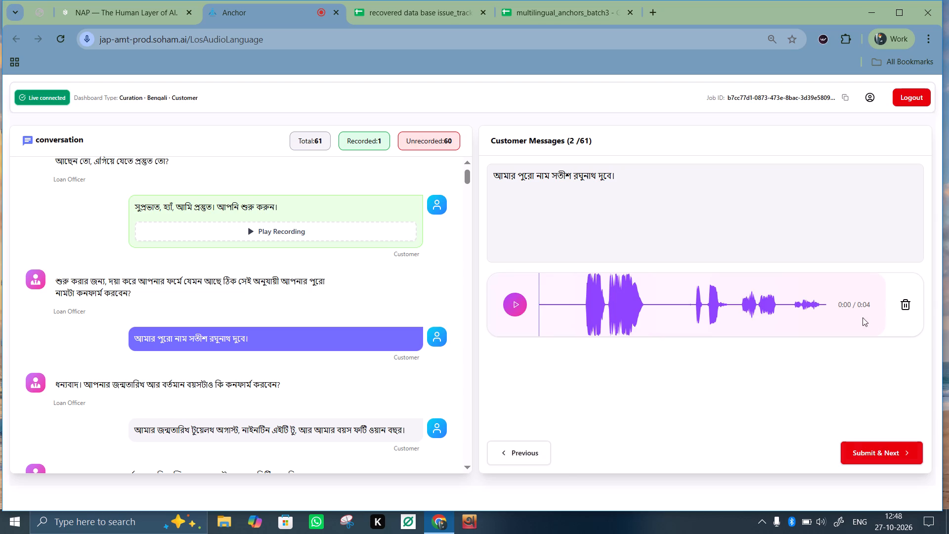
pyautogui.click(514, 301)
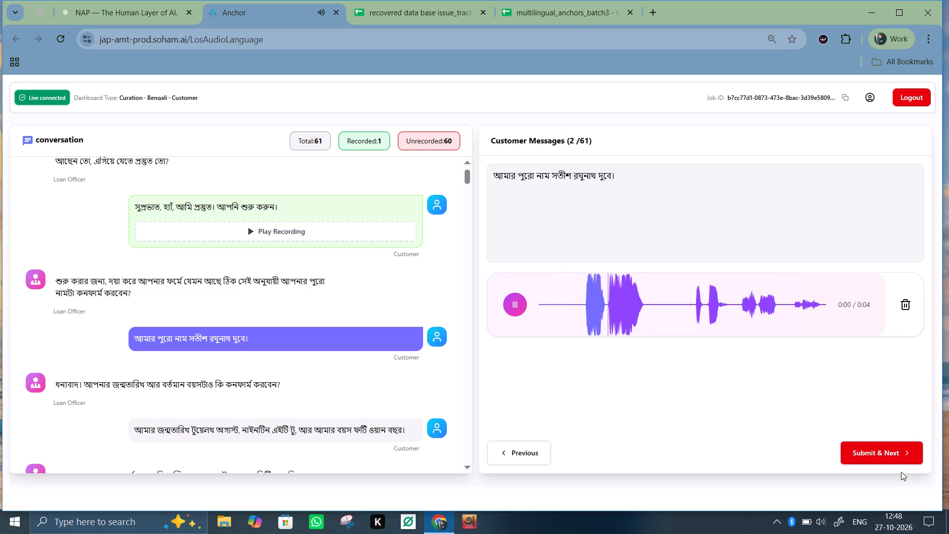
pyautogui.click(891, 452)
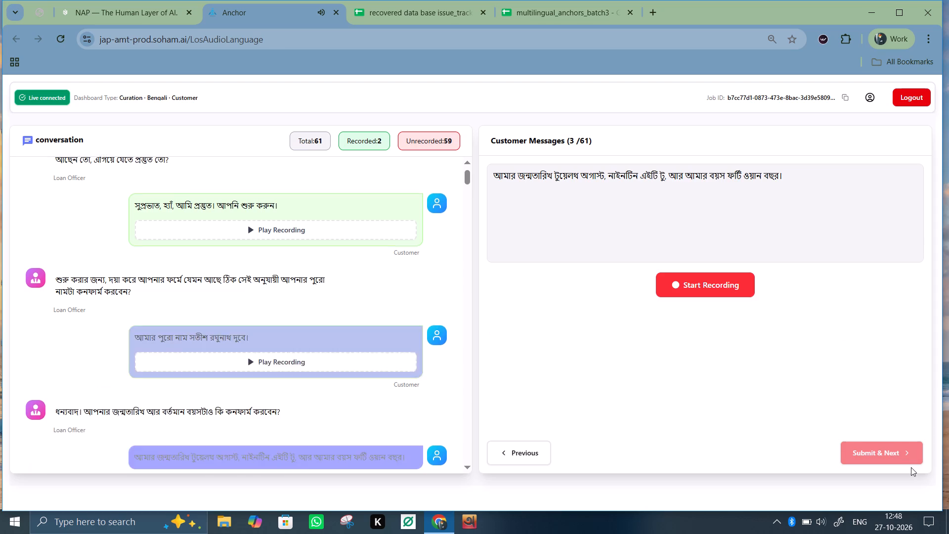
# Record the date-of-birth and age reply for customer message 3 and submit it.
pyautogui.click(713, 288)
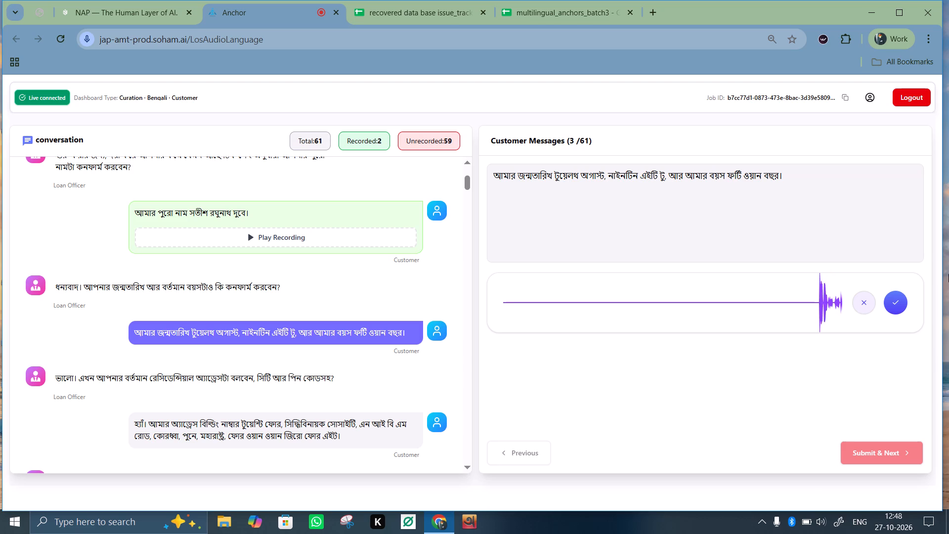
pyautogui.click(895, 302)
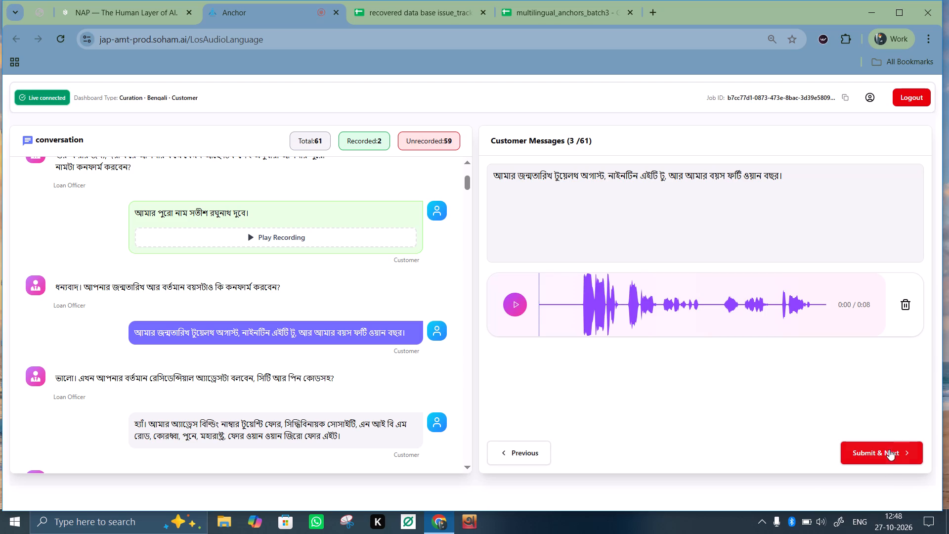
pyautogui.click(889, 449)
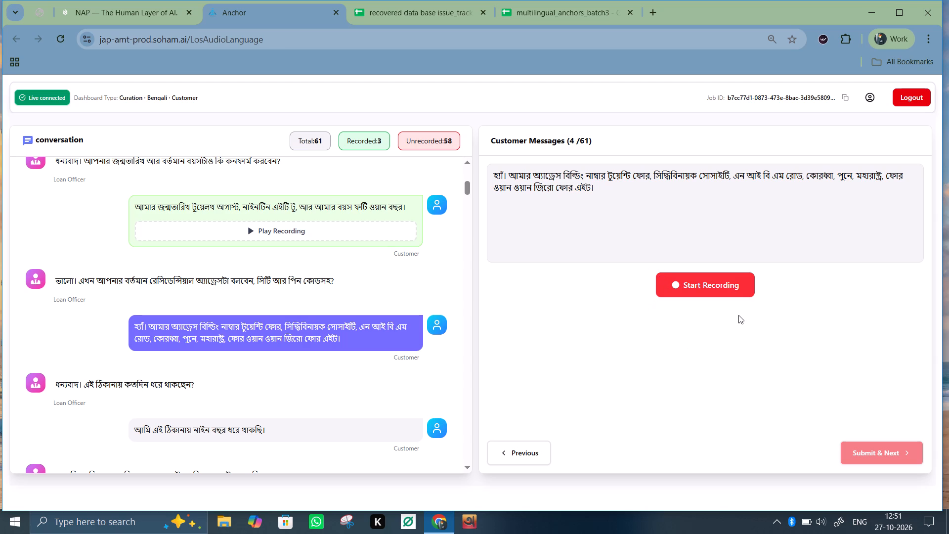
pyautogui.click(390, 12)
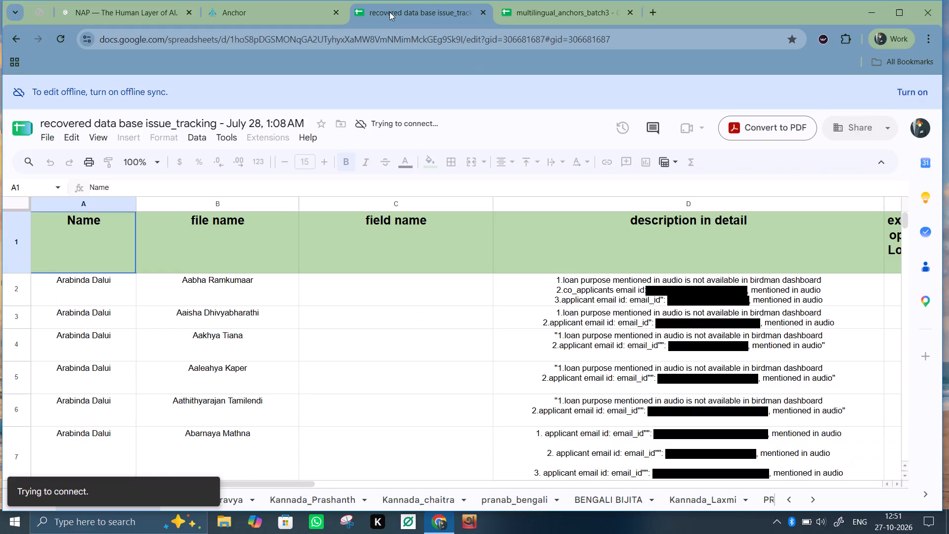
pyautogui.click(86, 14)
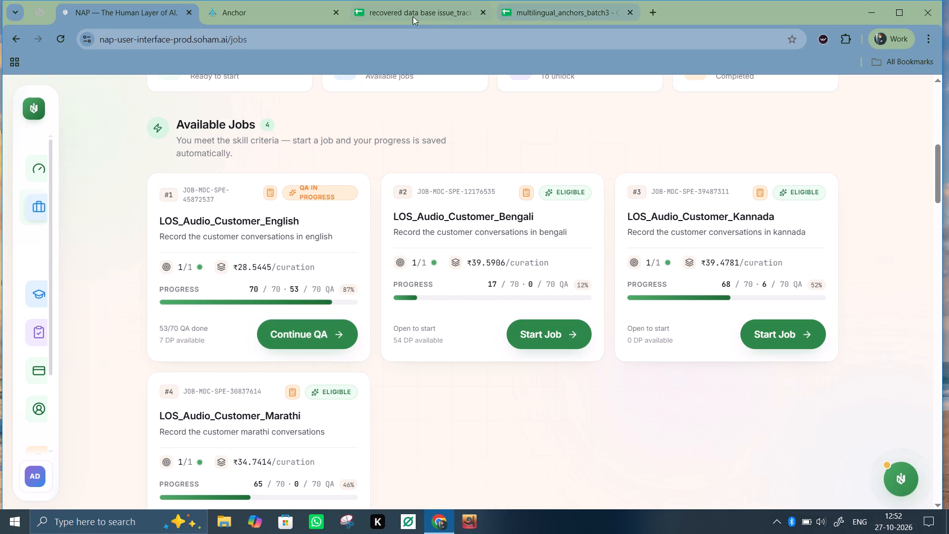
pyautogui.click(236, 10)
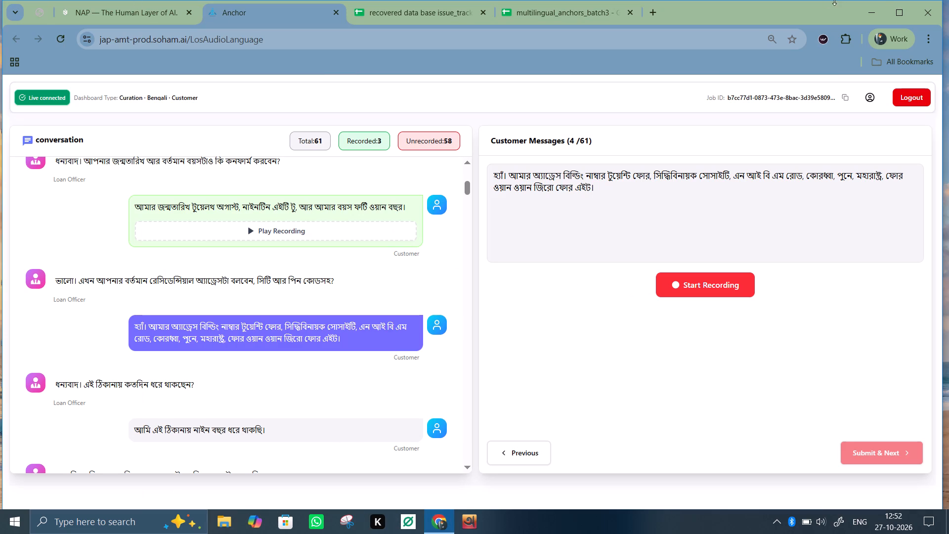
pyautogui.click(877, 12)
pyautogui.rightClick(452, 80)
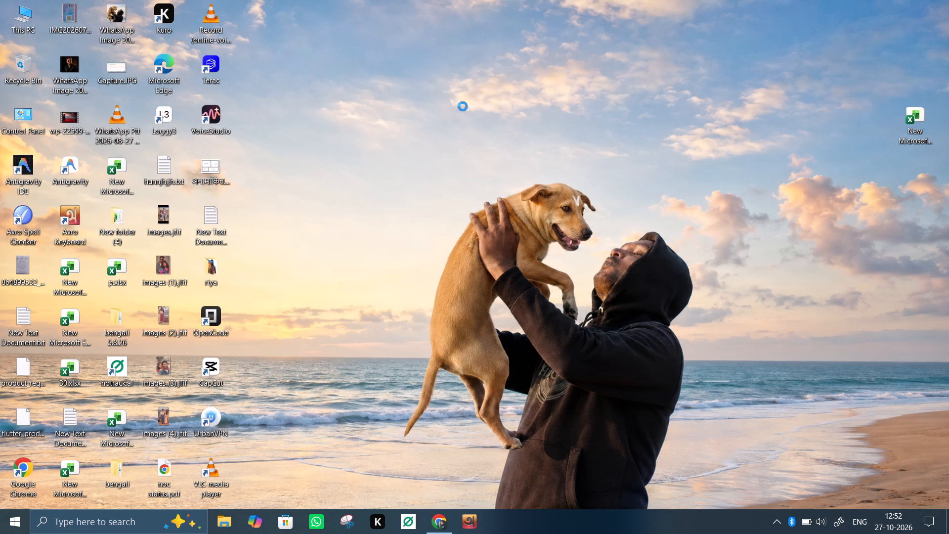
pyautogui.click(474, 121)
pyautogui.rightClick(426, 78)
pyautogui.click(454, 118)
# Open Google Chrome with the TRICK profile and extend the browser window up to the top of the desktop.
pyautogui.doubleClick(29, 472)
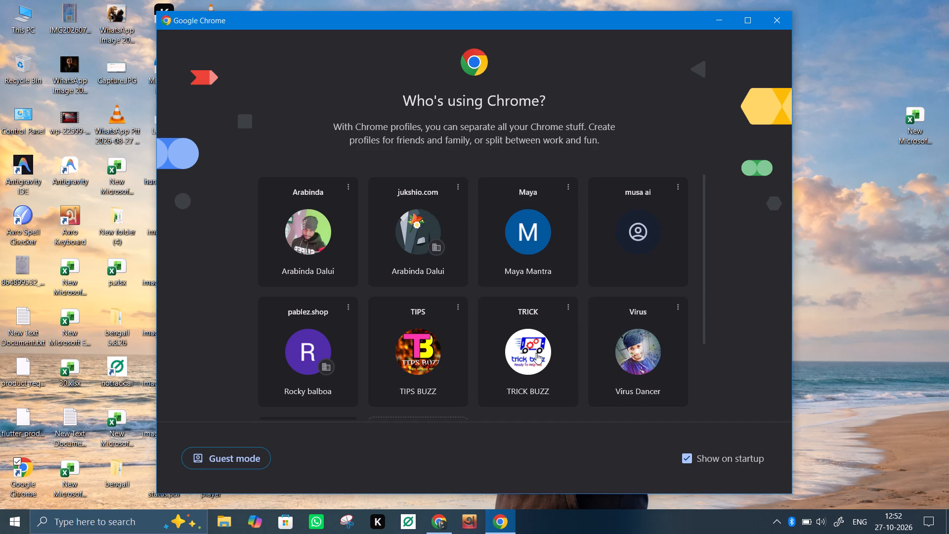
pyautogui.click(537, 353)
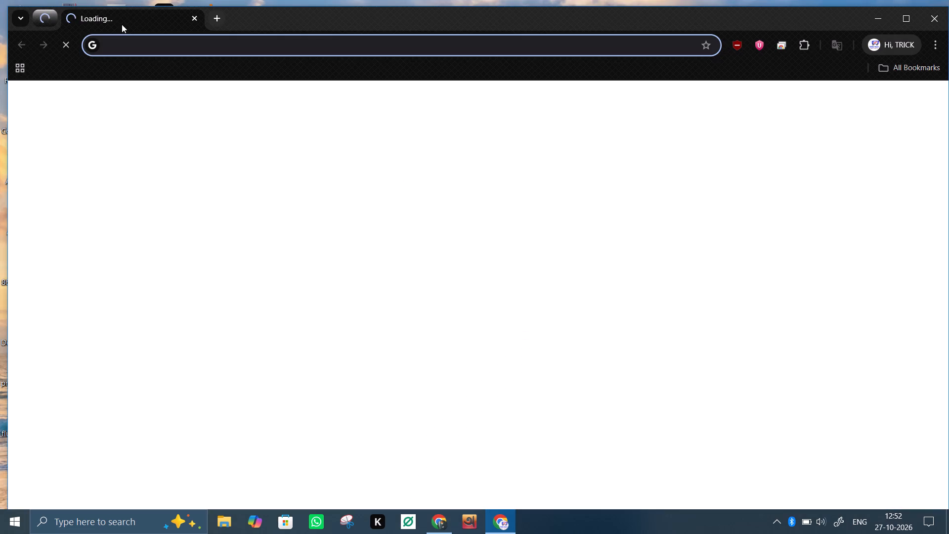
pyautogui.moveTo(514, 7); pyautogui.dragTo(515, 3)
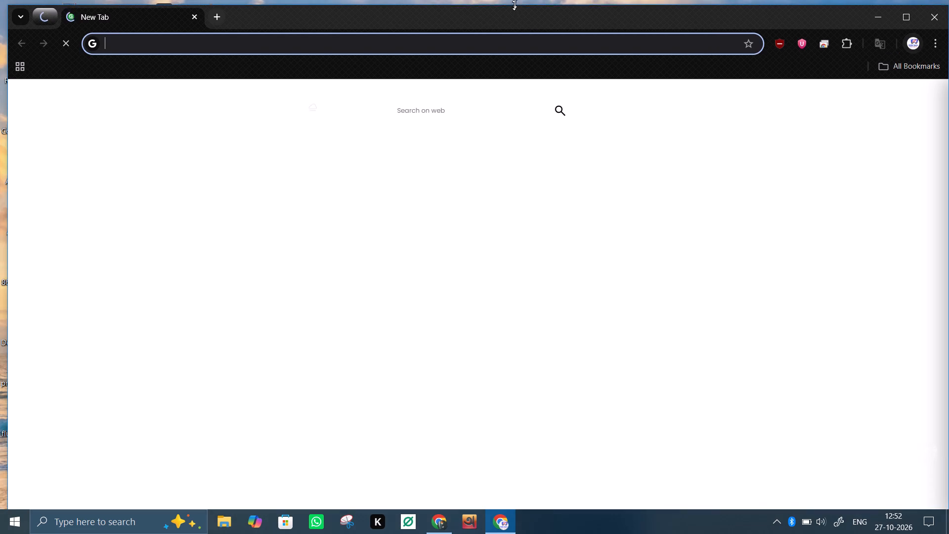
pyautogui.moveTo(515, 3); pyautogui.dragTo(520, 0)
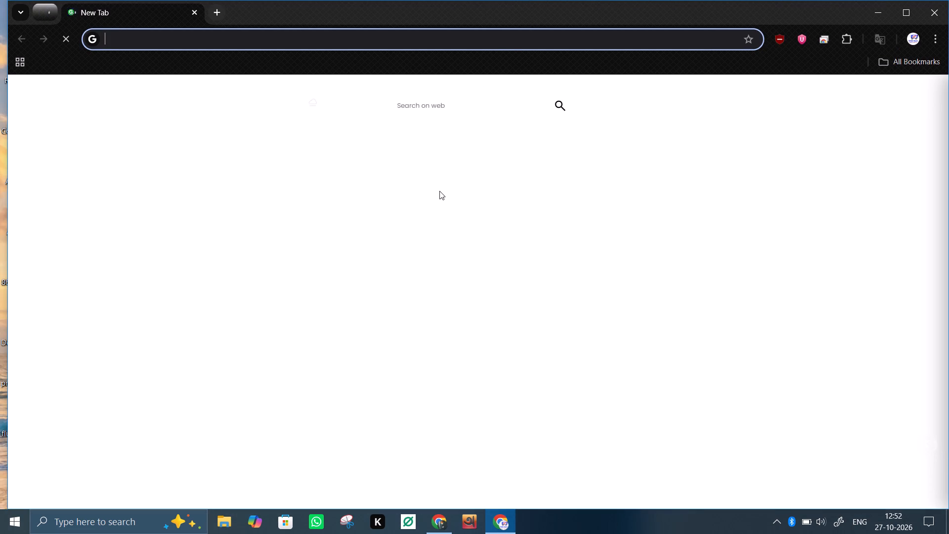